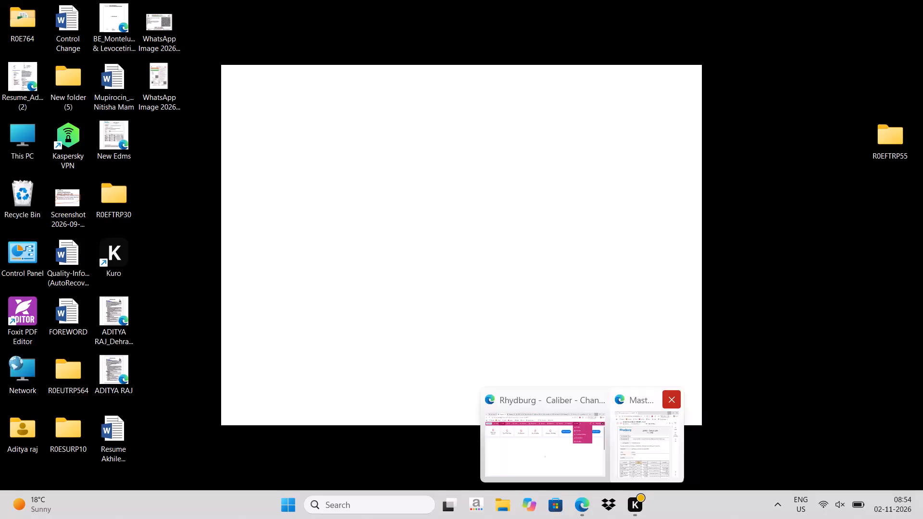
Close the second Edge window and bring up the Rhydburg Caliber window.
left_click(678, 397)
left_click(562, 429)
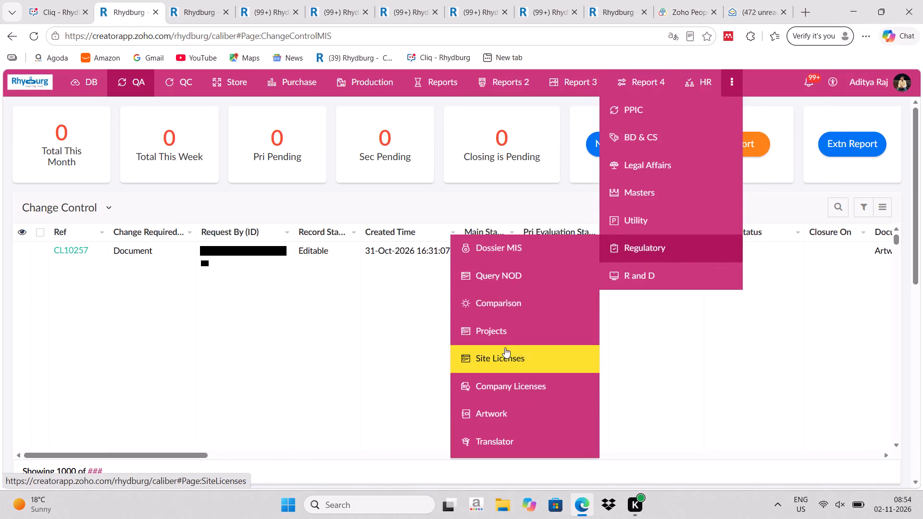
Open the Gap Analysis Report from the Regulatory Projects page and look over the feedback and status of its newest entries.
left_click(505, 342)
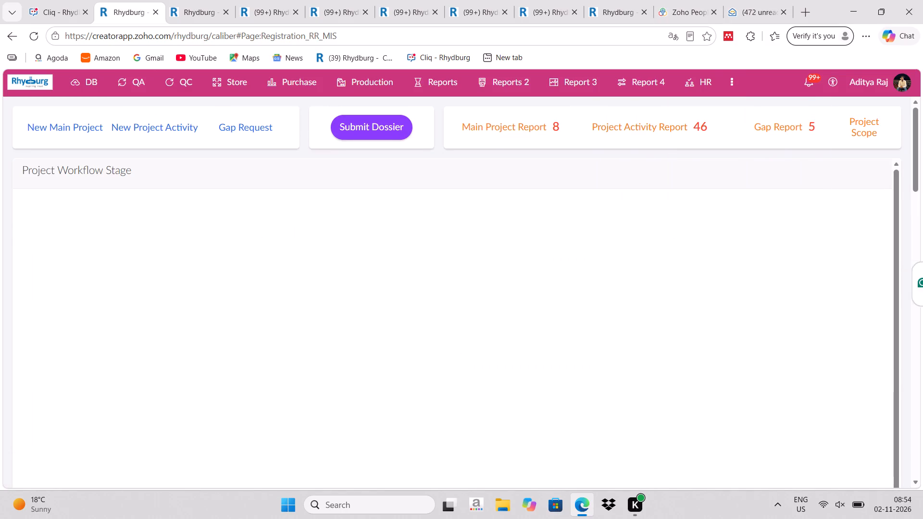
left_click(791, 126)
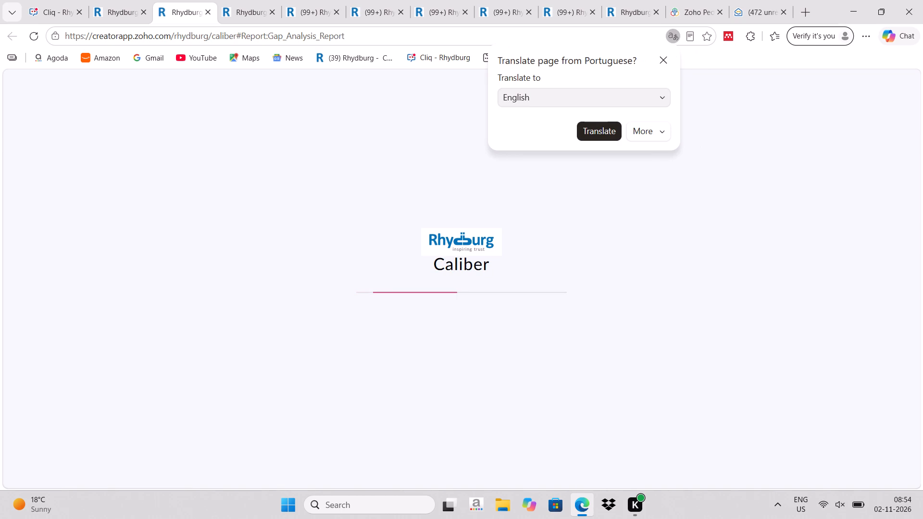
left_click(661, 58)
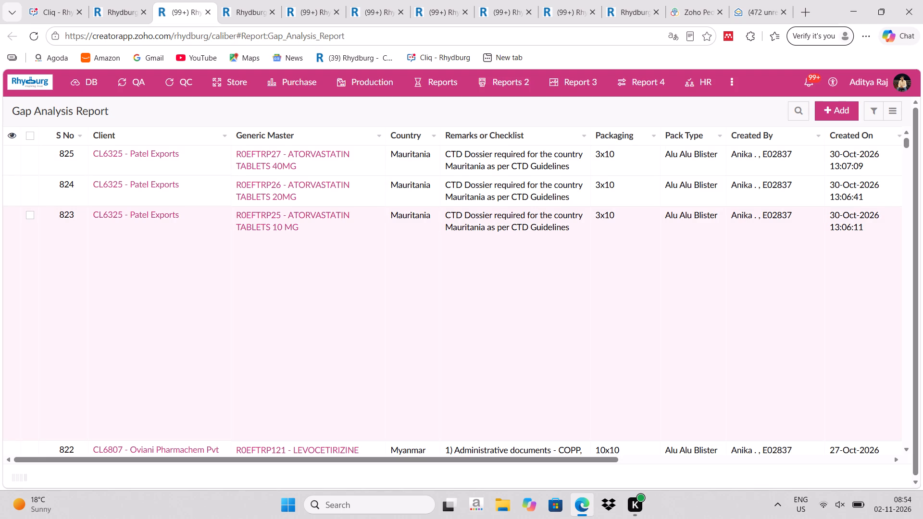
scroll(614, 261, "left", 6)
scroll(614, 261, "right", 2)
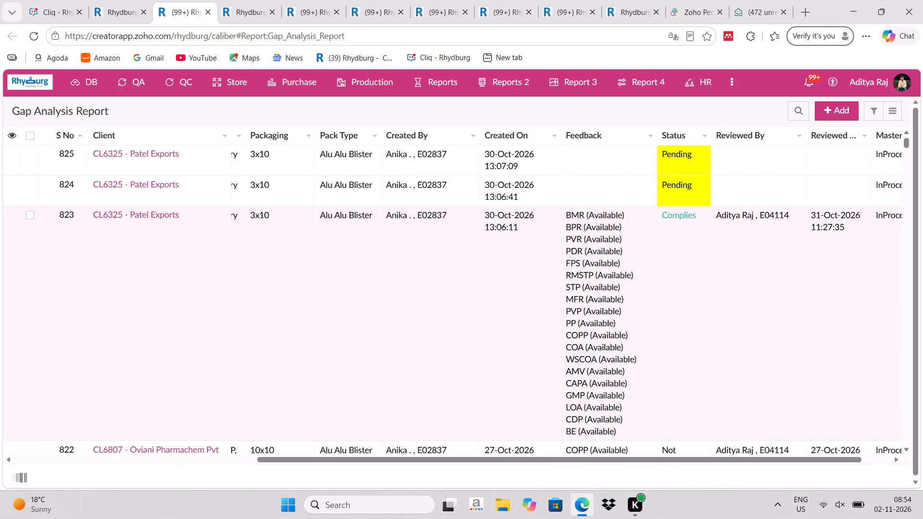
scroll(614, 261, "right", 11)
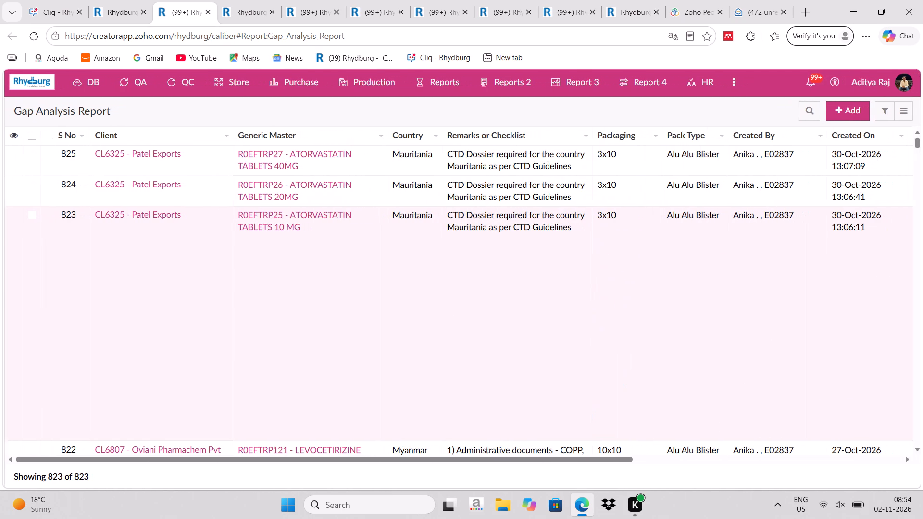
Close the surplus Rhydburg browser tabs, keeping Cliq, the Projects page, the Gap Analysis Report, Zoho People and the mail inbox.
triple_click(274, 11)
double_click(274, 11)
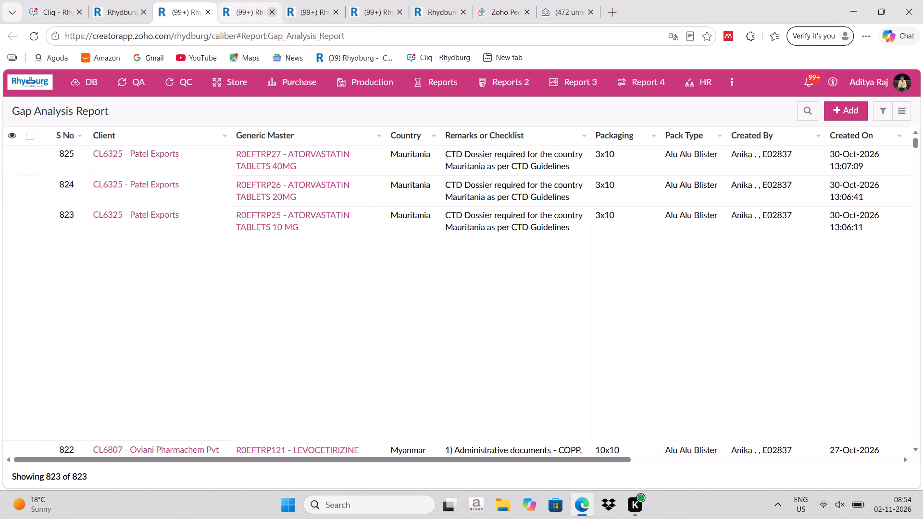
left_click(271, 13)
left_click(271, 13)
left_click(271, 13)
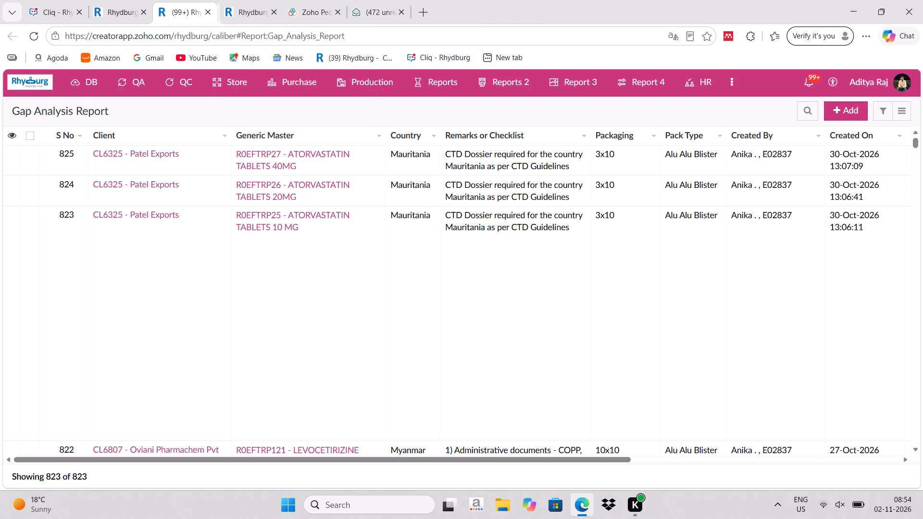
left_click(271, 13)
Check the Zoho People and Cliq tabs, and return to the Gap Analysis Report.
left_click(257, 11)
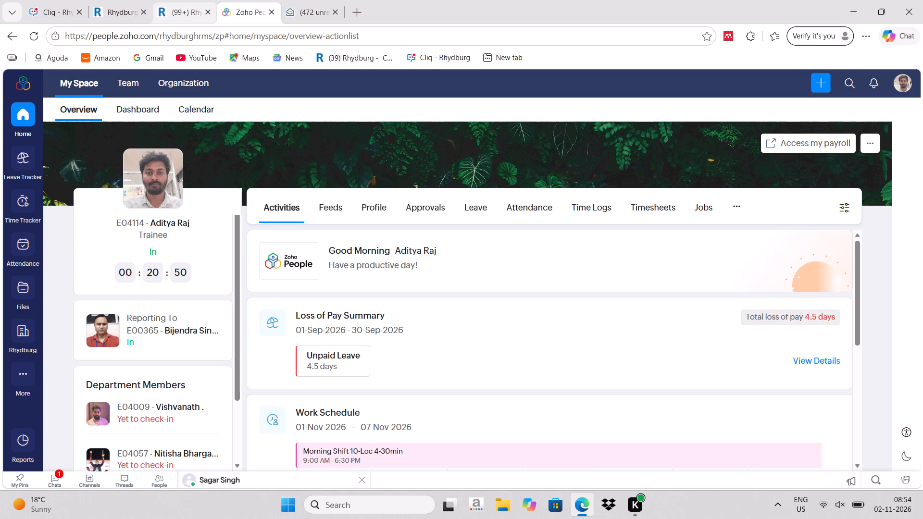
left_click(52, 7)
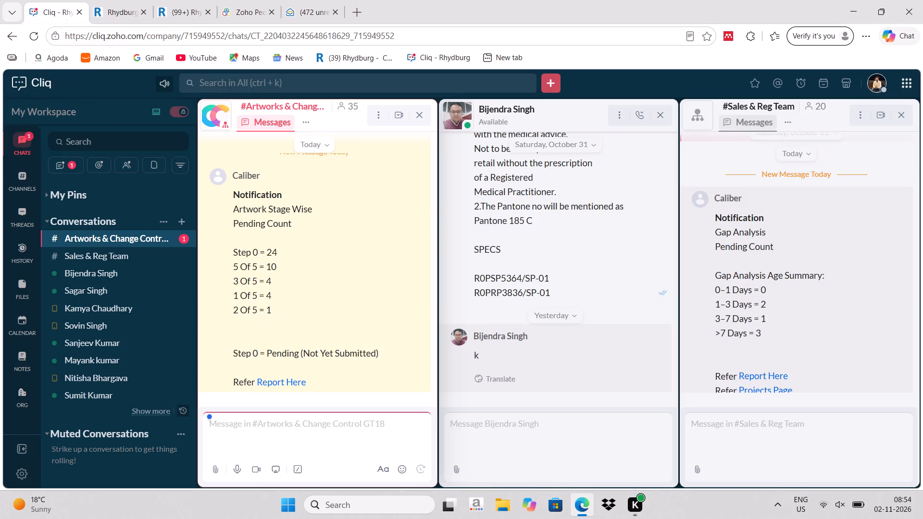
left_click(131, 13)
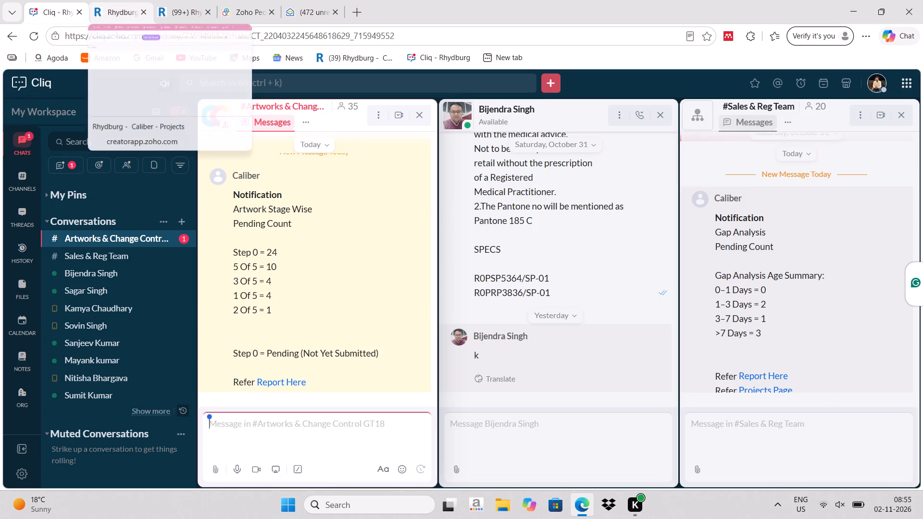
left_click(191, 11)
left_click(105, 6)
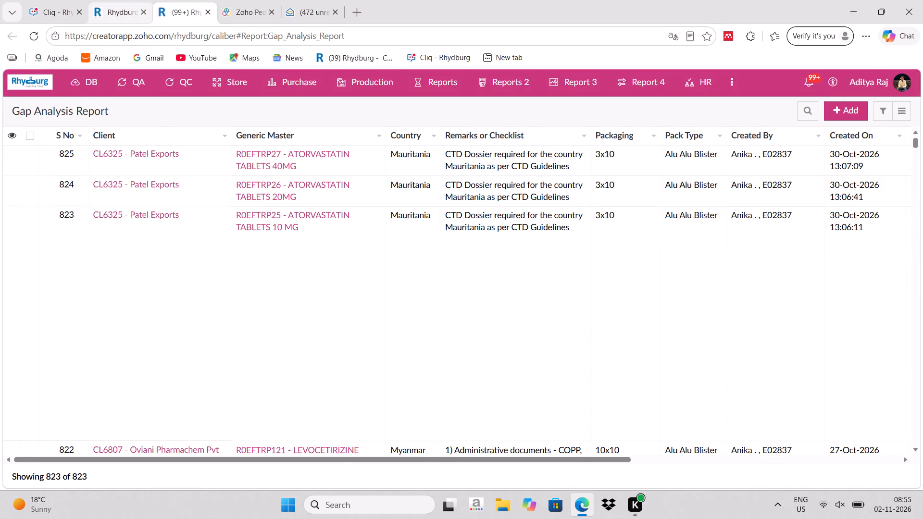
left_click(193, 12)
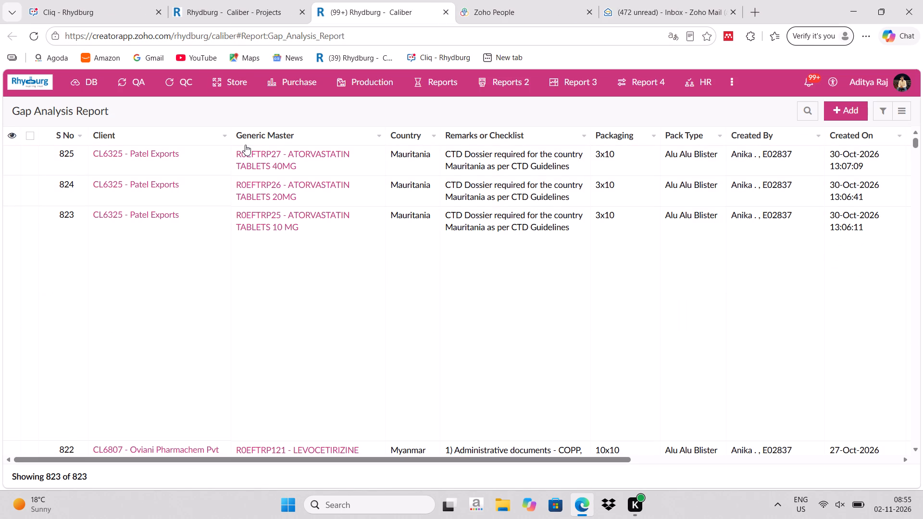
Select the product code R0EFTRP27 in the Generic Master column of gap analysis entry 825.
left_click_drag(229, 154, 262, 157)
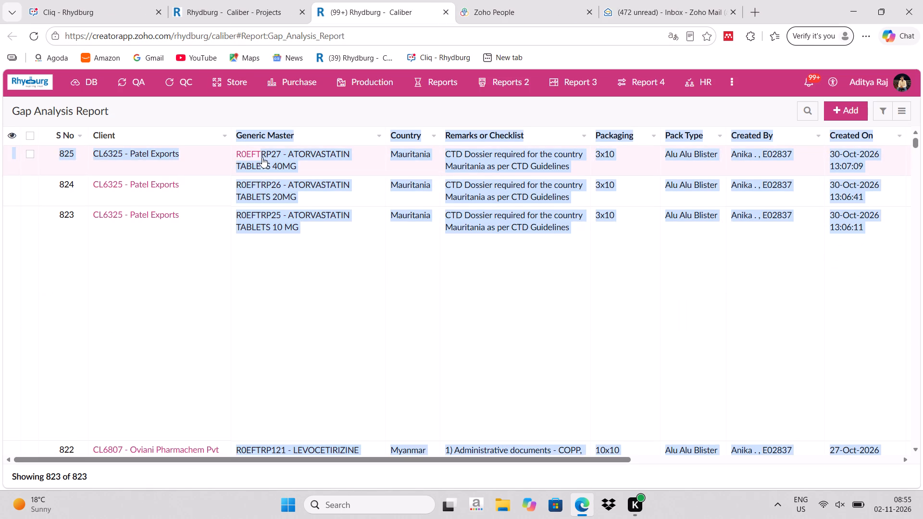
left_click_drag(262, 157, 262, 158)
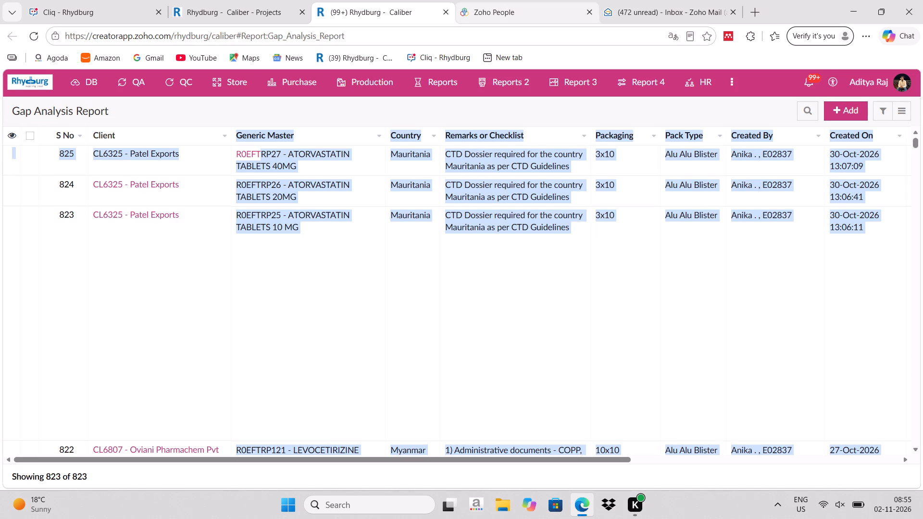
left_click(391, 7)
left_click(310, 109)
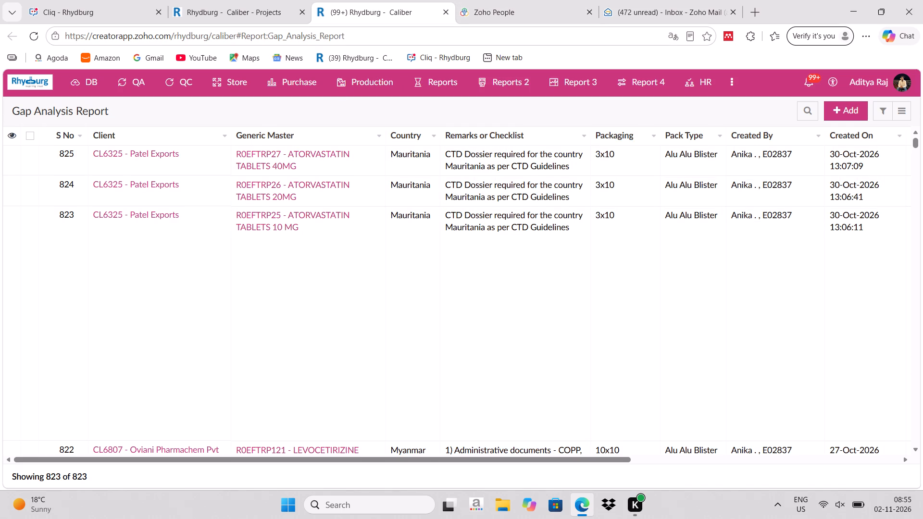
left_click_drag(237, 155, 280, 156)
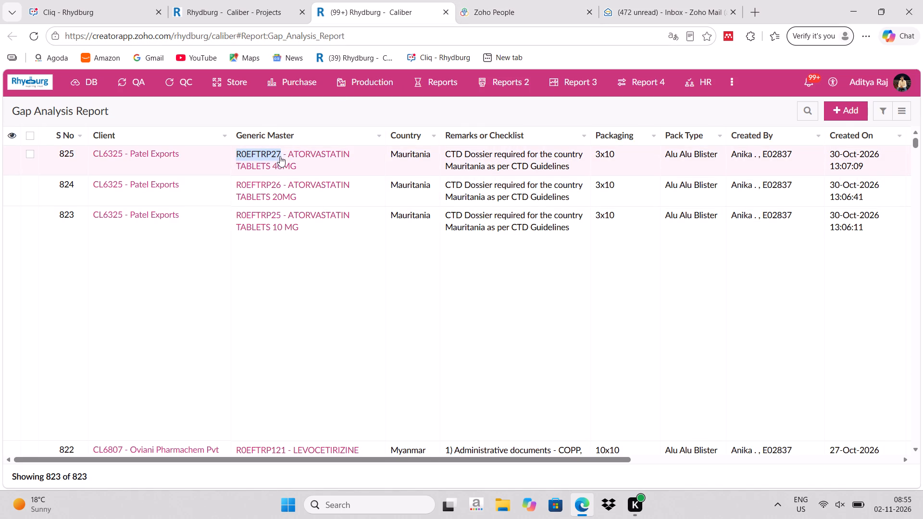
left_click_drag(280, 156, 280, 155)
left_click(308, 132)
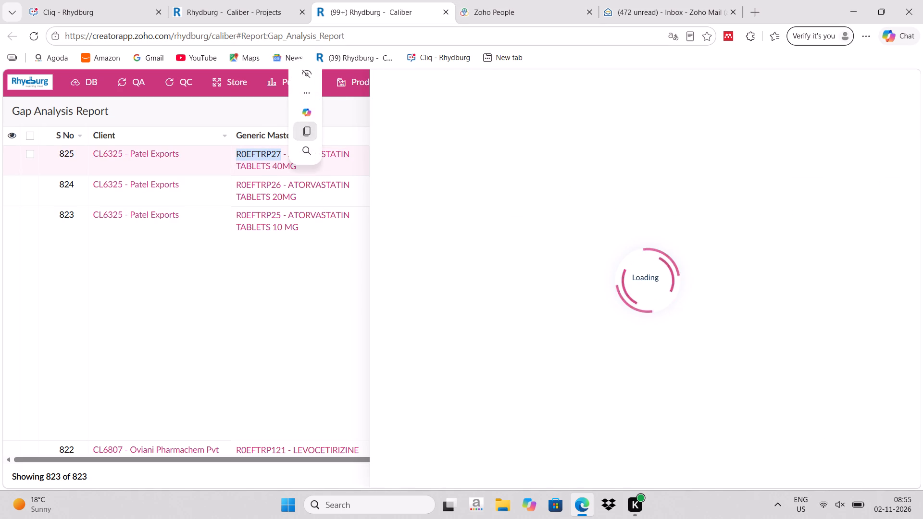
Search the web for "work drive" in a new browser tab.
left_click(751, 20)
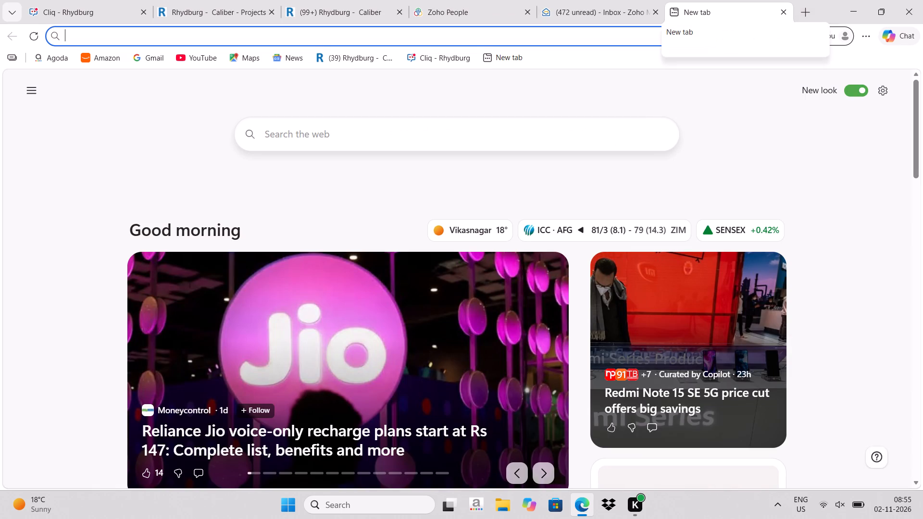
type("work drive")
key("Return")
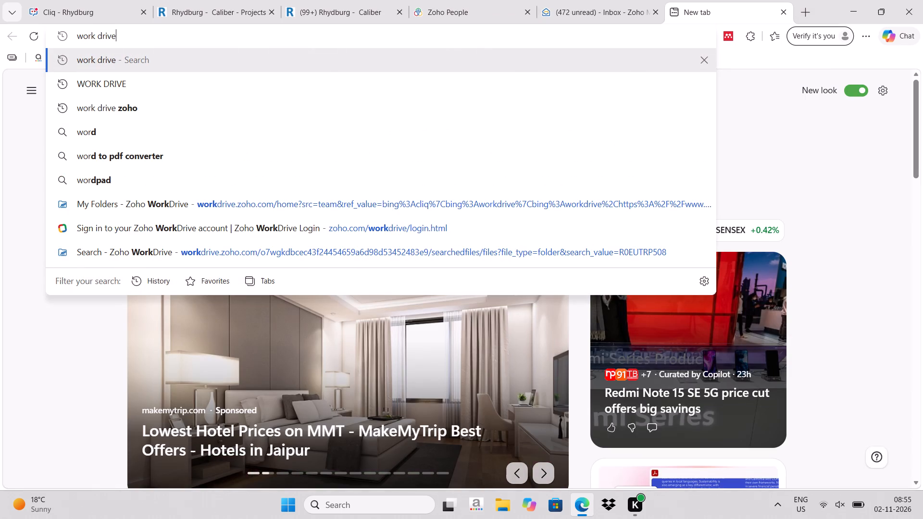
key("Return")
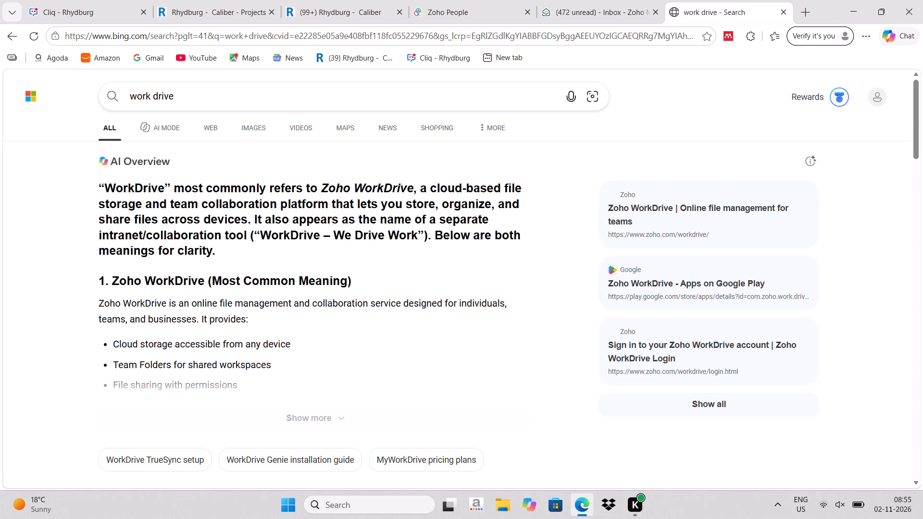
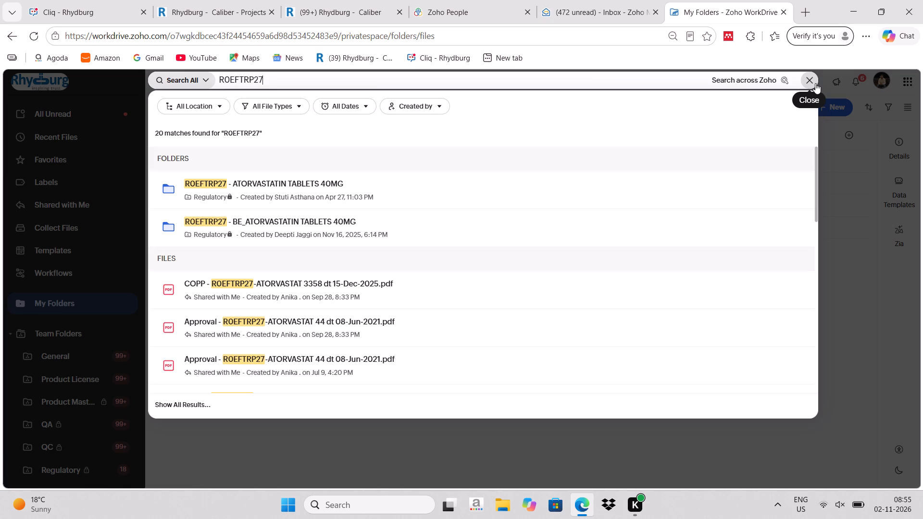
key("Return")
key("Return")
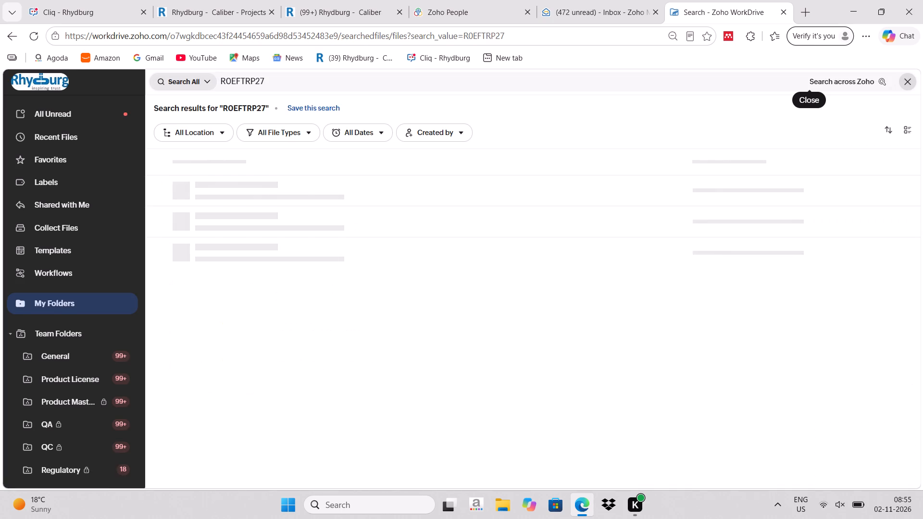
left_click(286, 129)
left_click(277, 205)
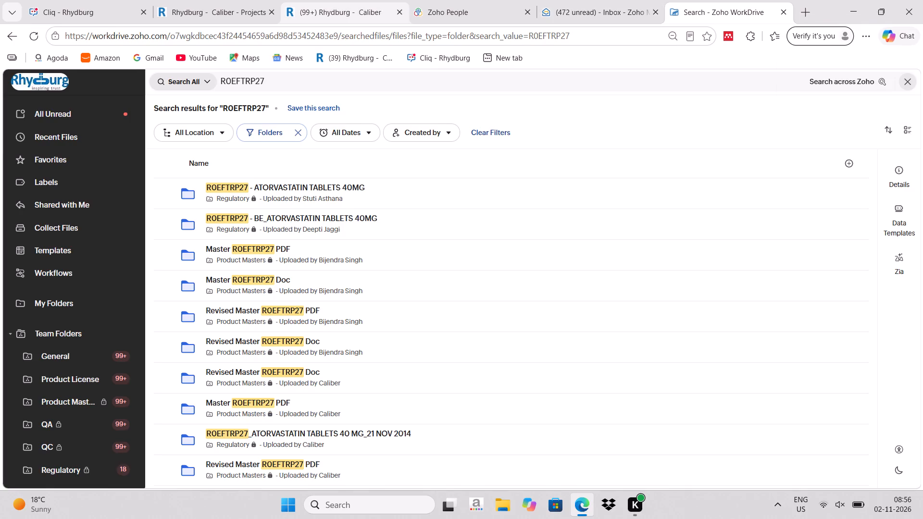
Detach the WorkDrive search results tab into its own browser window.
left_click_drag(709, 5, 698, 102)
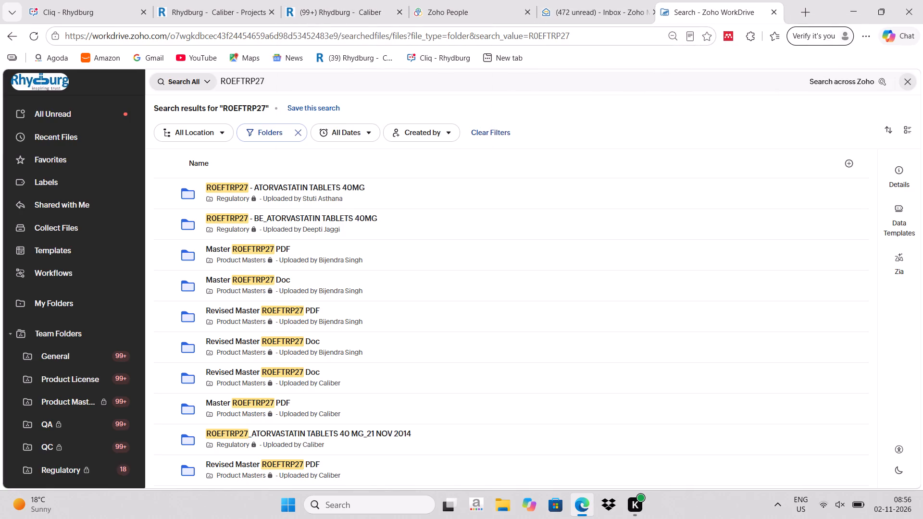
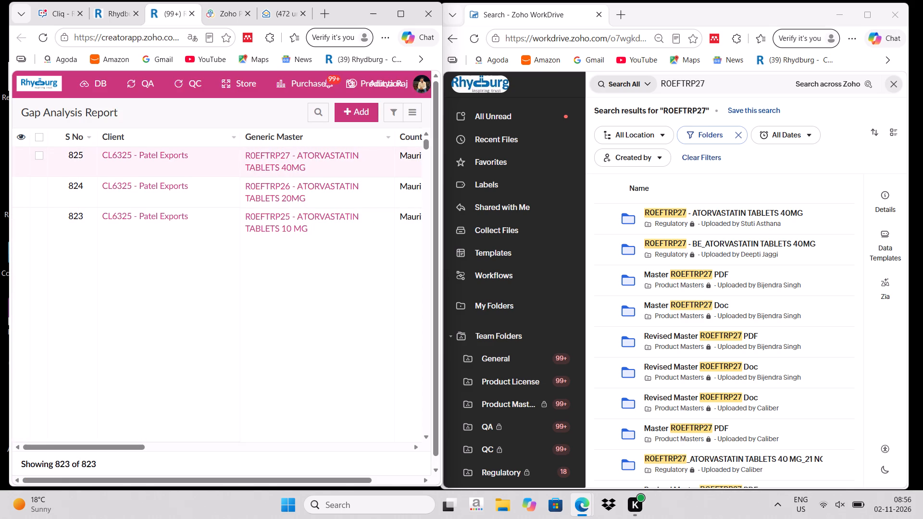
Open gap analysis record 825 for R0EFTRP27 - ATORVASTATIN TABLETS 40MG in edit mode and bring its Feedback field into view.
left_click(218, 158)
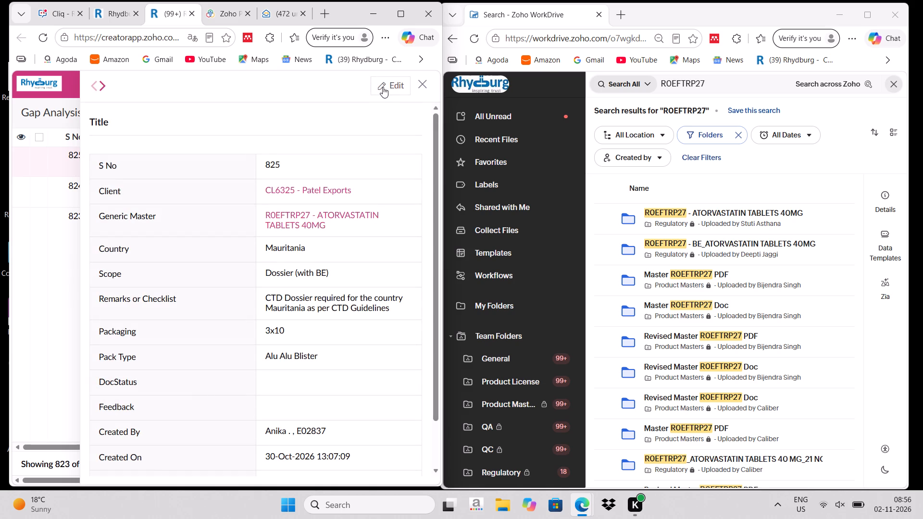
left_click(384, 82)
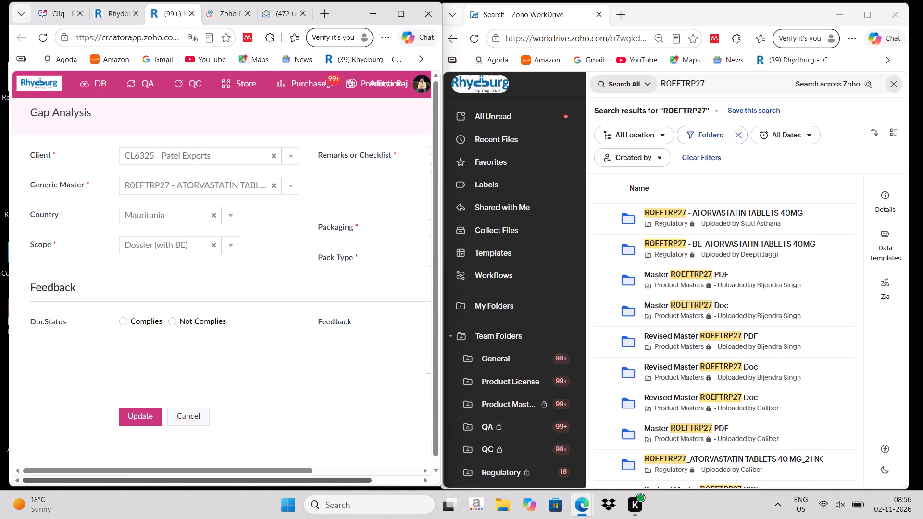
left_click_drag(198, 468, 318, 456)
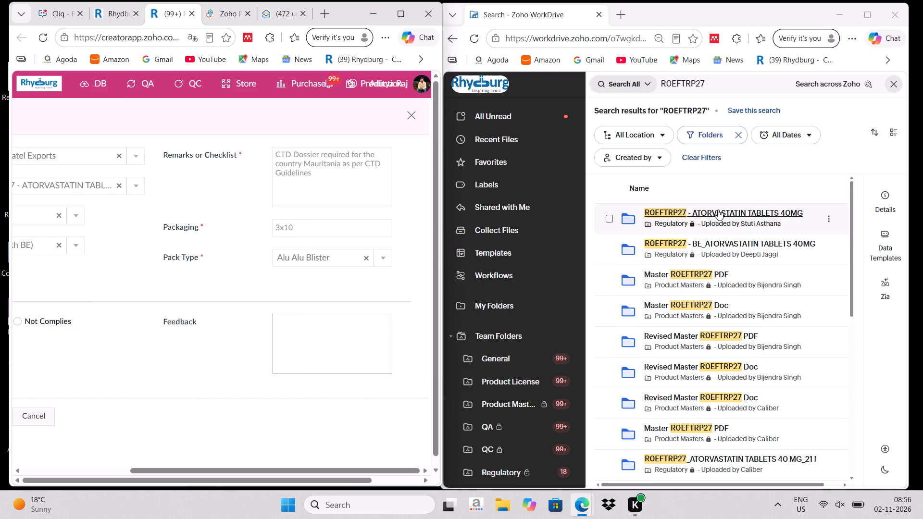
In WorkDrive, open the R0EFTRP27 - ATORVASTATIN TABLETS 40MG folder and check the contents of its BE STUDY subfolder.
left_click(718, 210)
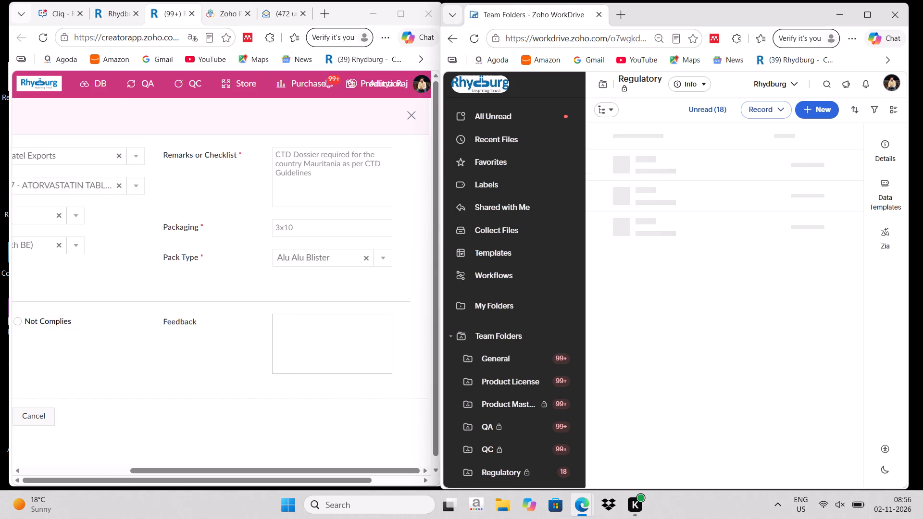
left_click(660, 163)
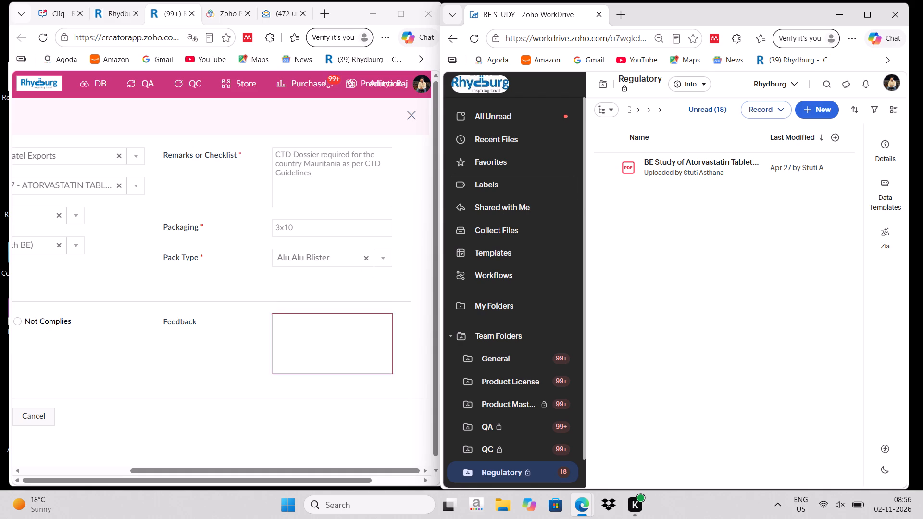
Enter "BE Study (Available)" as the first line of the gap analysis record's Feedback.
left_click(289, 320)
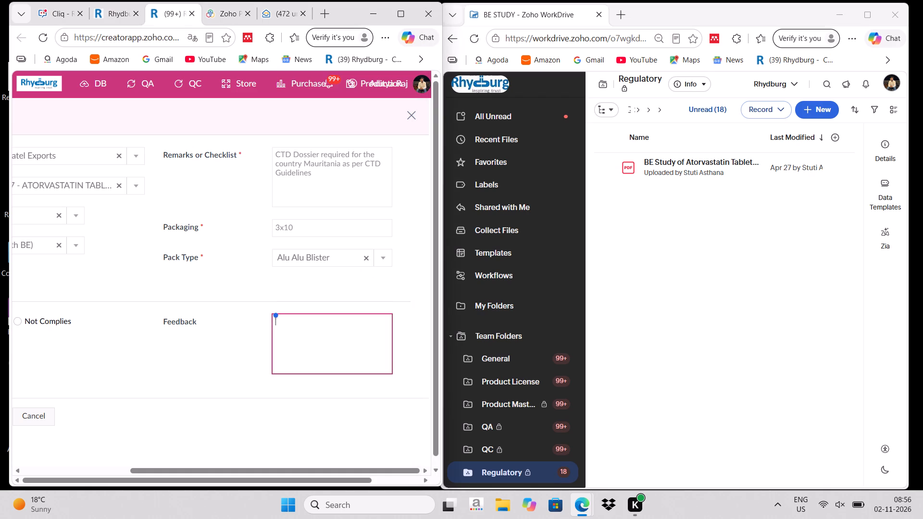
type("BE")
key("space")
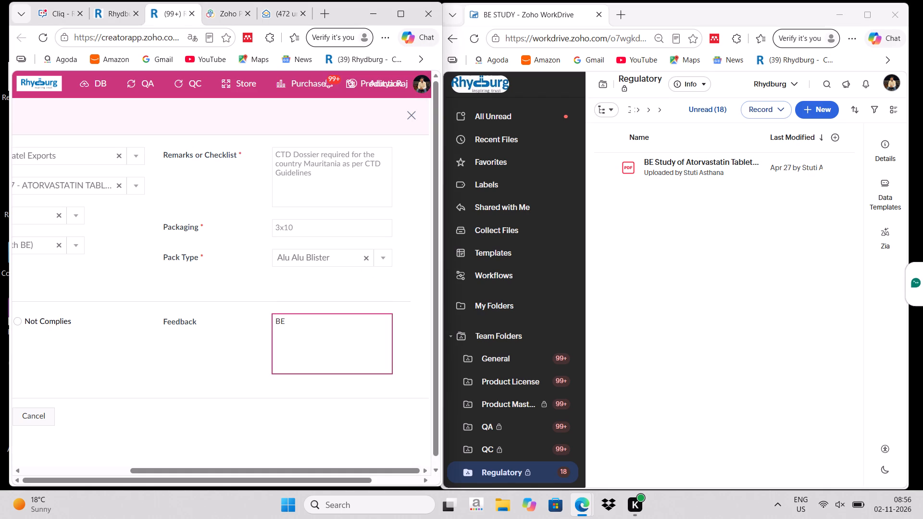
type("St")
type("udr")
key("BackSpace")
type("y")
key("space")
type("(Available")
key("shift+parenright")
Return to the product folder and open the atorvastatin CDP PDF inside Annexure 1- CDP.
left_click(454, 38)
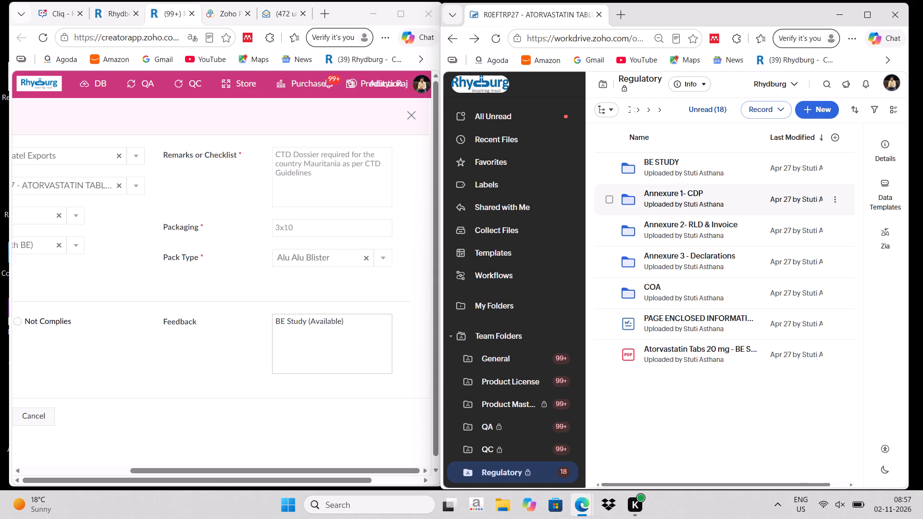
left_click(698, 196)
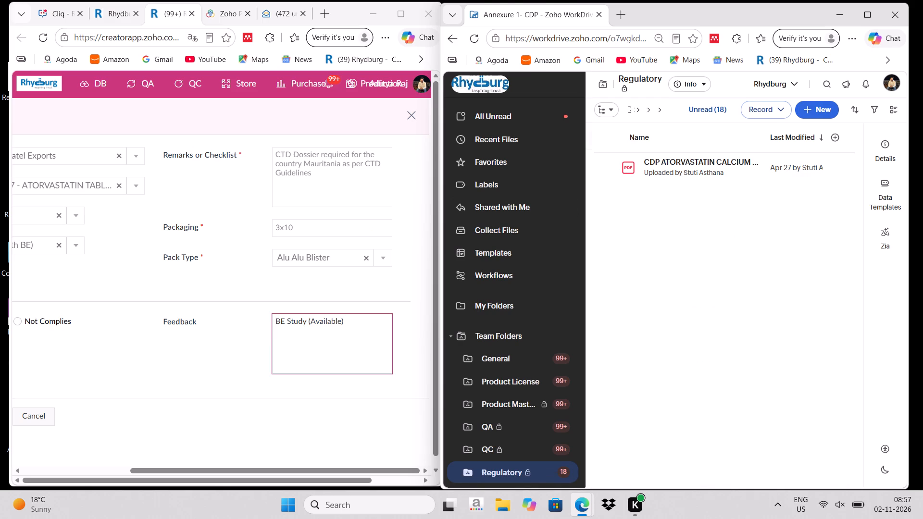
left_click(673, 164)
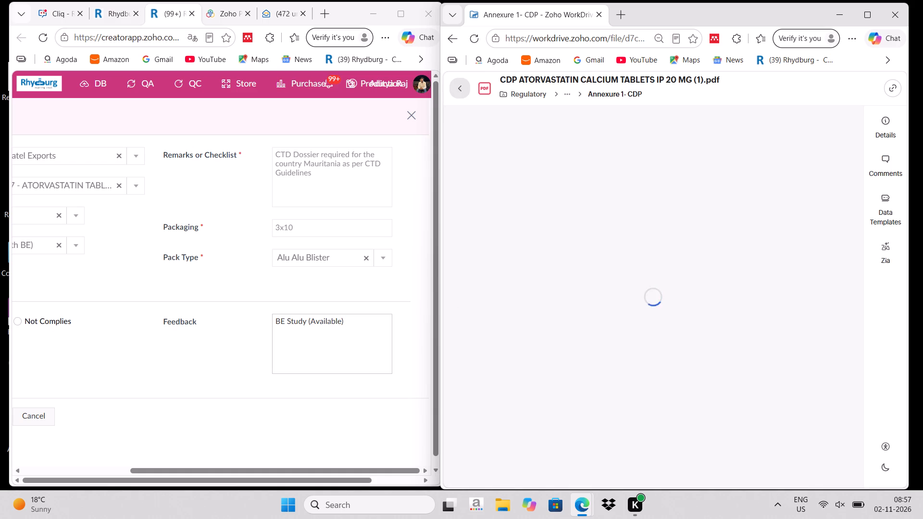
Add a second Feedback line reading "CDP (Available)" to the gap analysis record.
left_click(348, 325)
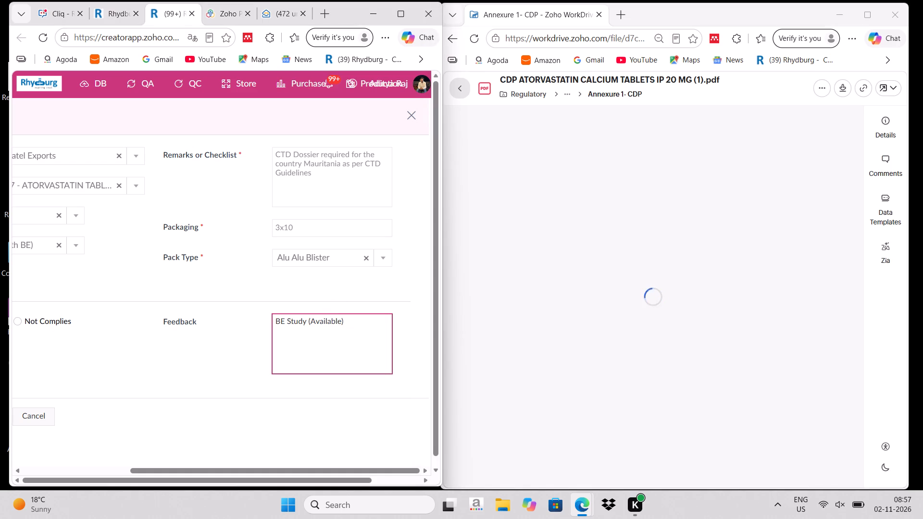
key("Return")
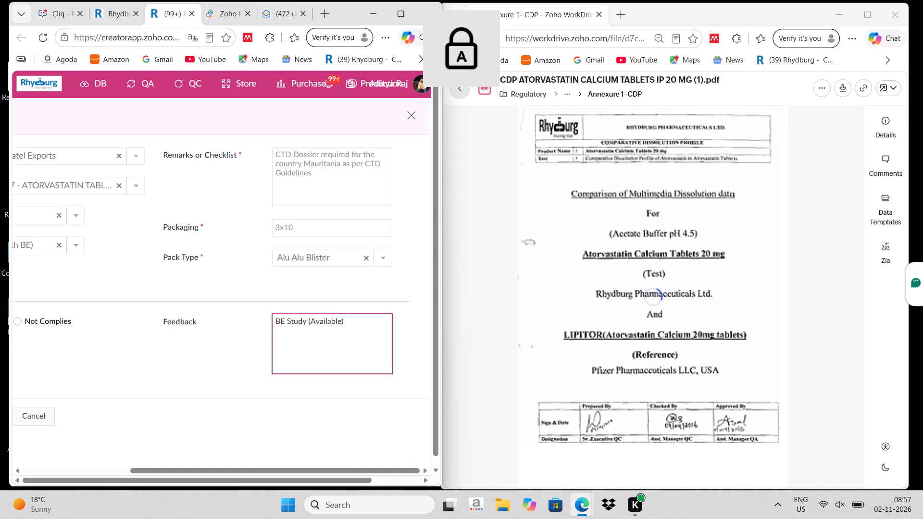
type("CDP")
key("space")
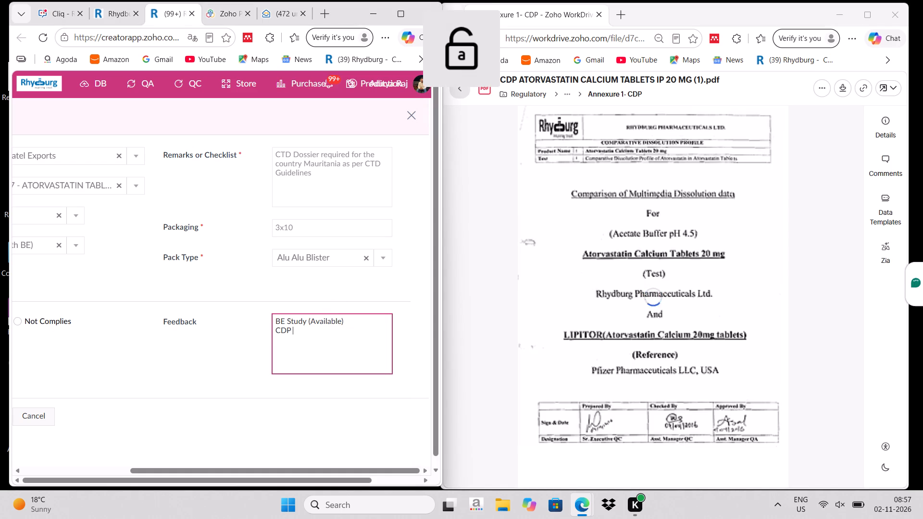
key("space")
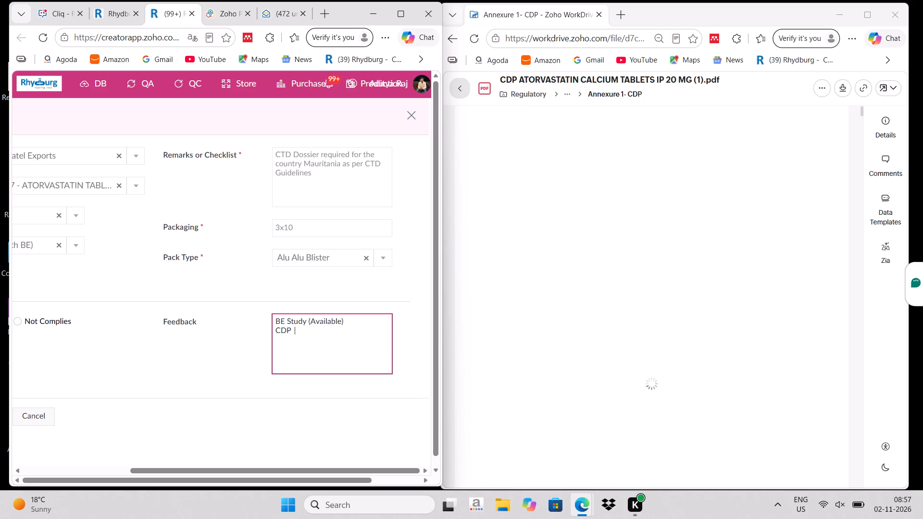
key("BackSpace")
key("BackSpace")
key("space")
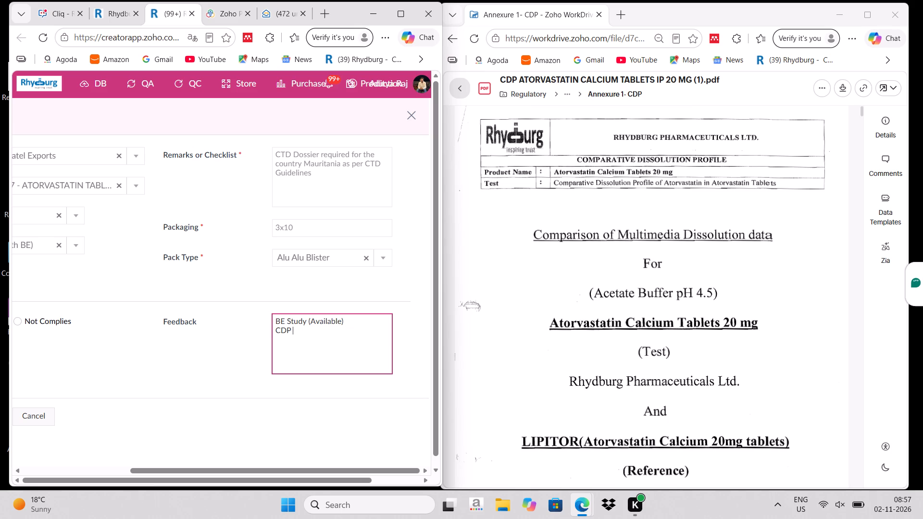
key("shift+parenleft")
type("Availablw")
key("BackSpace")
key("e")
key("shift+parenright")
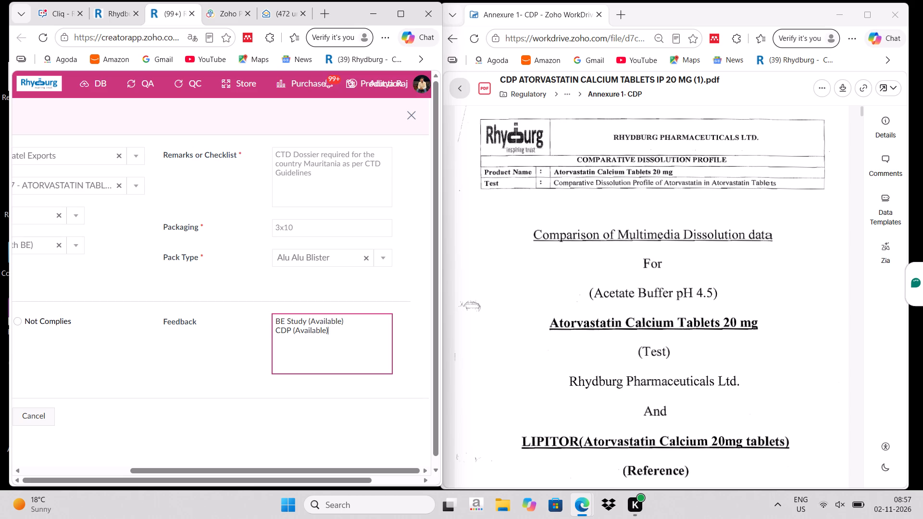
Go back to the product folder, examine the atorvastatin tablet COA PDF in the COA folder, and close its preview.
left_click(449, 40)
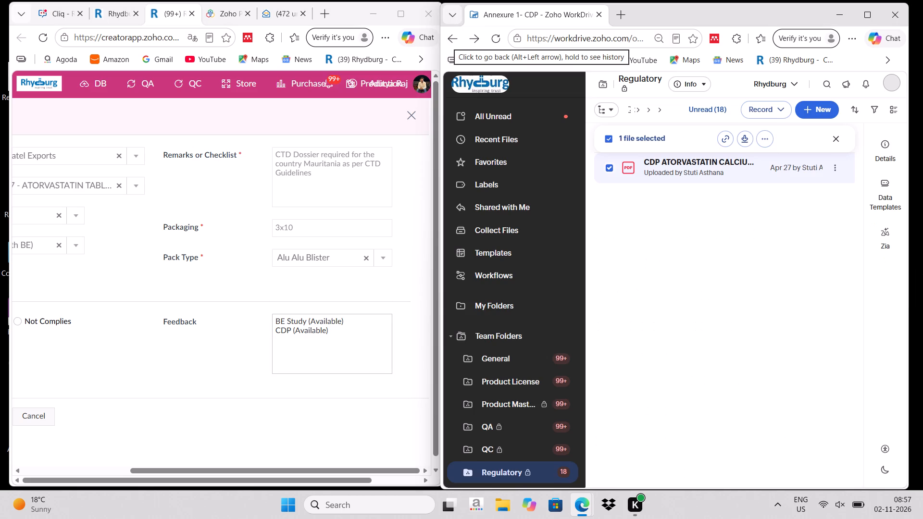
left_click(836, 141)
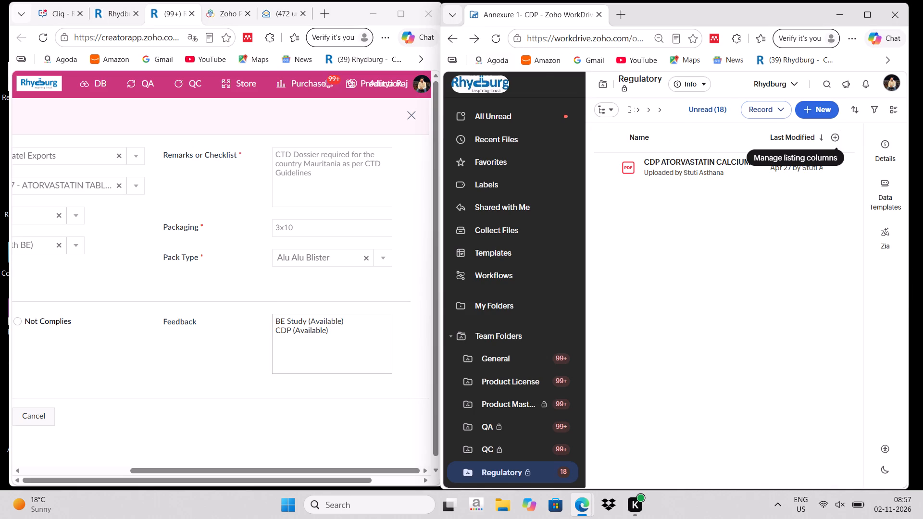
left_click(450, 45)
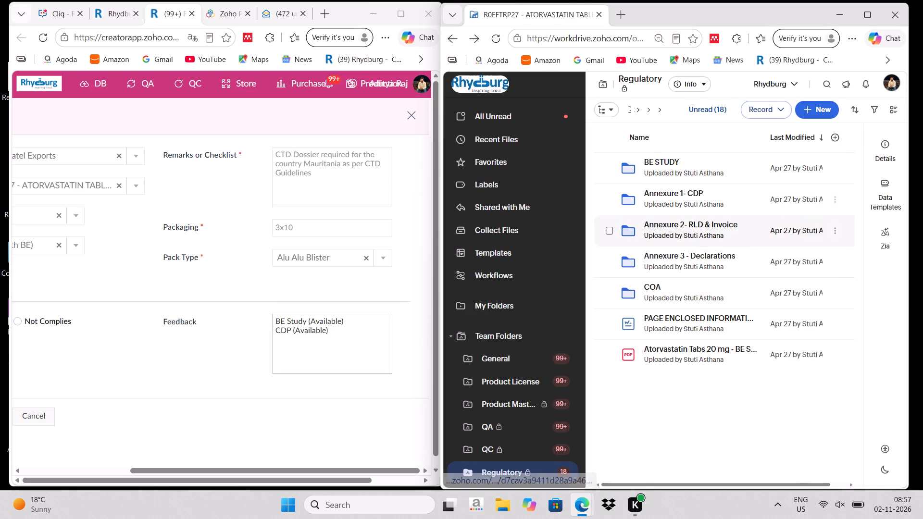
left_click(650, 287)
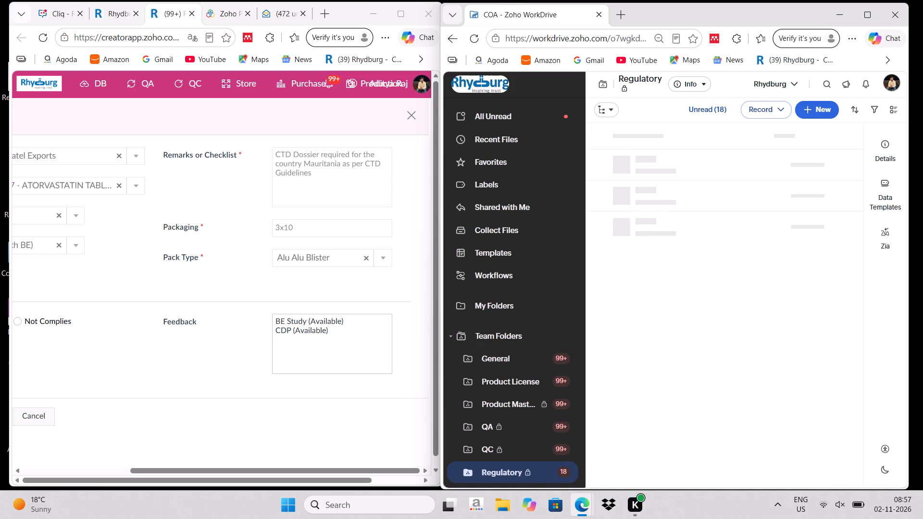
left_click(683, 159)
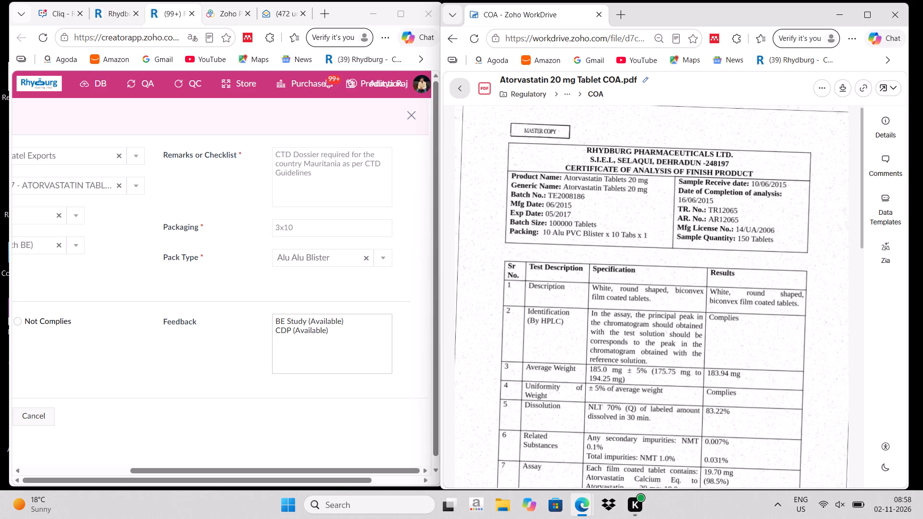
left_click(458, 86)
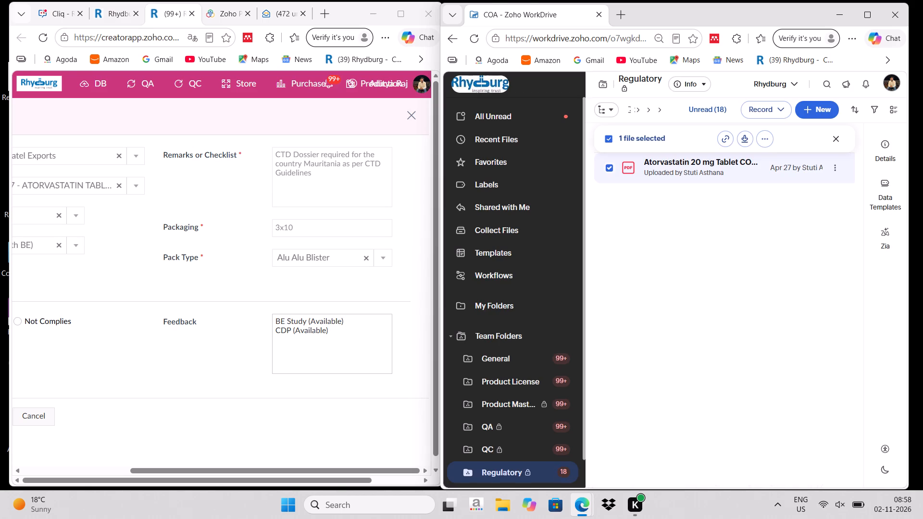
Add a third Feedback line reading "FPCOA (Available)" to the gap analysis record, followed by a new empty line.
left_click(331, 337)
key("Return")
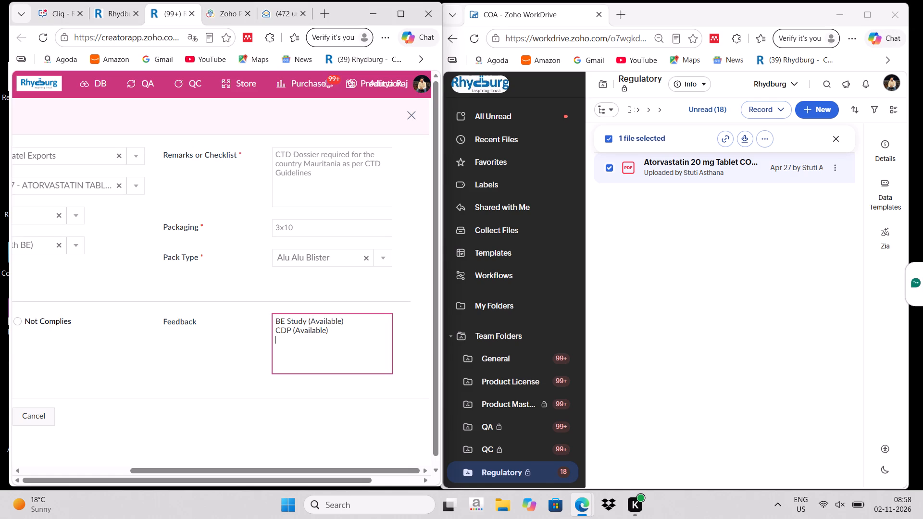
type("FPCOA")
key("space")
key("shift+parenleft")
key("shift+a")
key("v")
type("AILA")
key("BackSpace")
key("BackSpace")
key("BackSpace")
key("BackSpace")
key("BackSpace")
key("BackSpace")
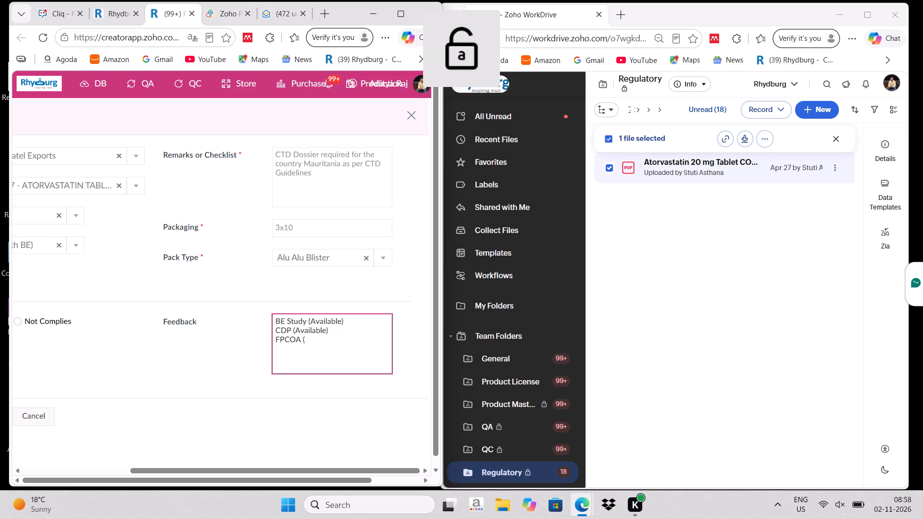
type("Available")
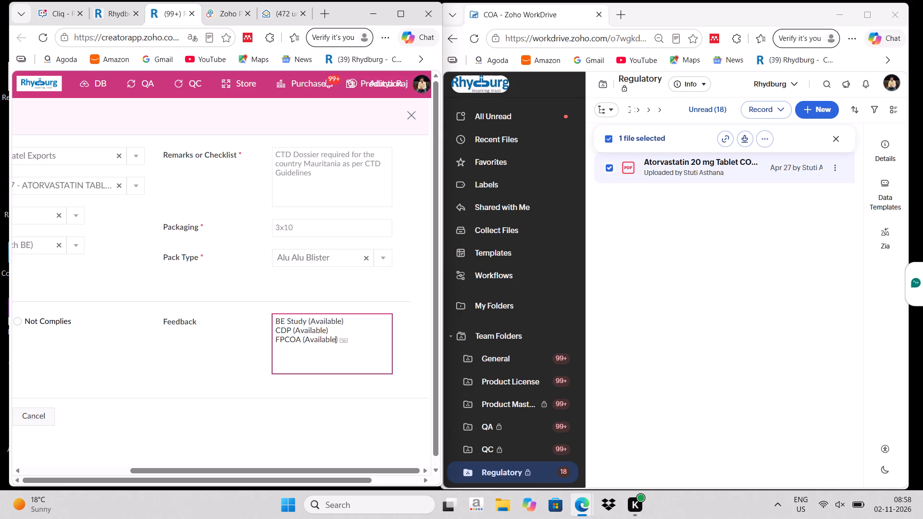
key("shift+parenright")
key("Return")
Clear the COA file selection, return to the R0EFTRP27 search results, and open the R0EFTRP27 - BE_ATORVASTATIN TABLETS 40MG folder to check its contents.
left_click(836, 136)
left_click(453, 39)
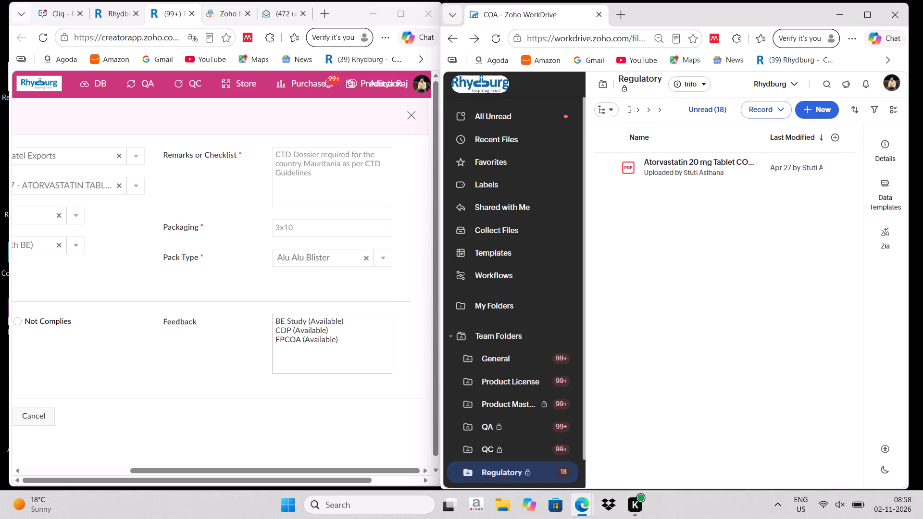
left_click(447, 38)
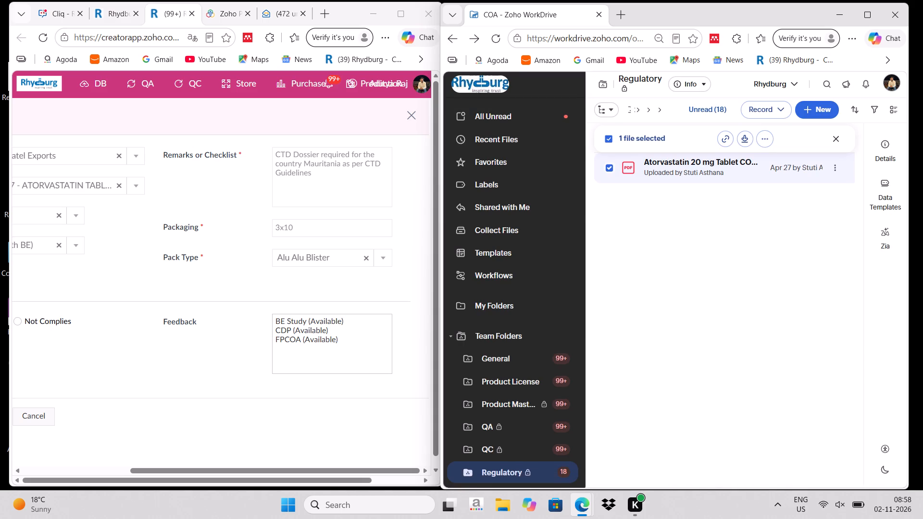
left_click(455, 35)
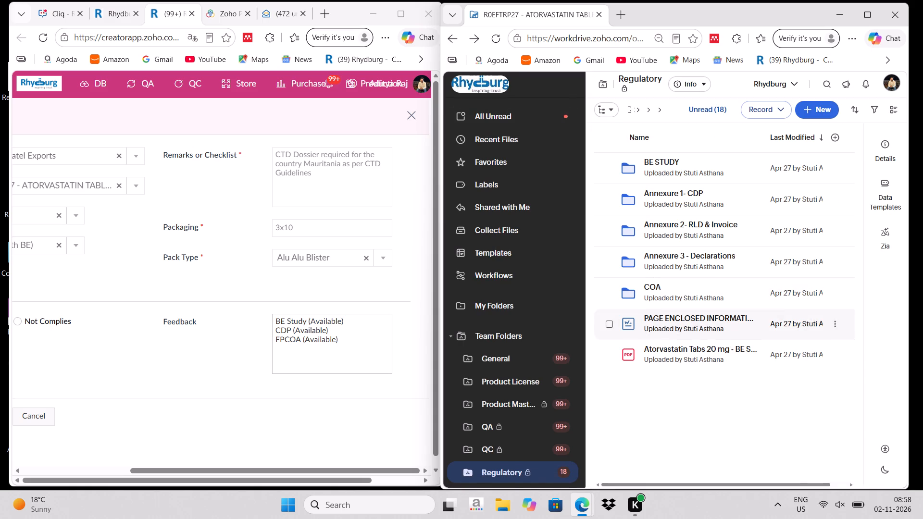
left_click(449, 34)
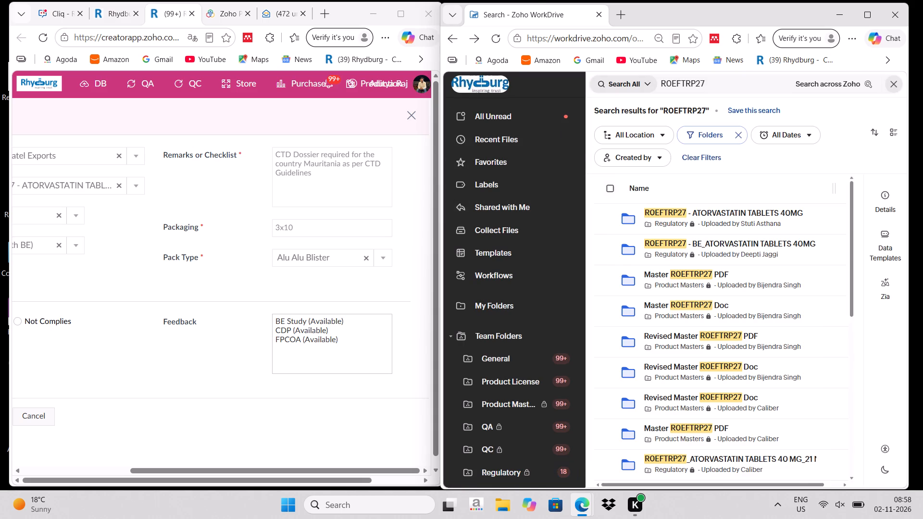
left_click(664, 239)
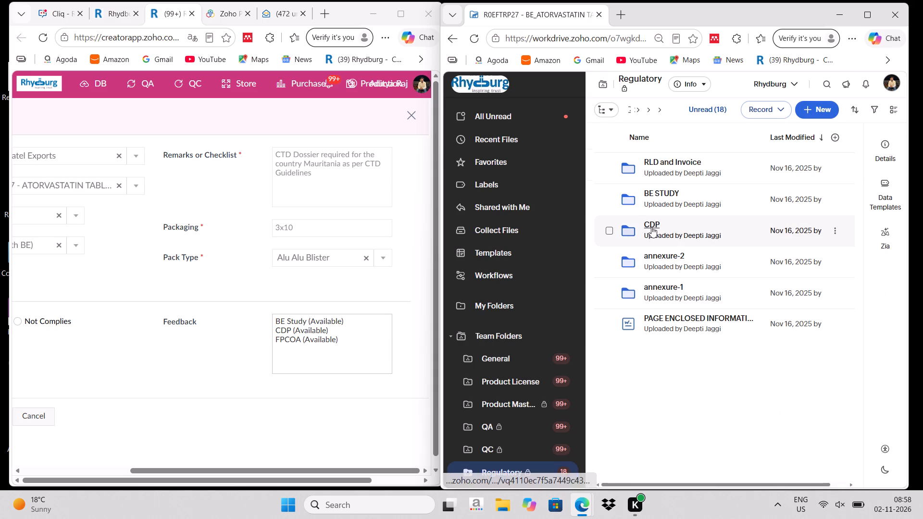
Go back to the R0EFTRP27 search results, remove the Folders filter, and open the Revised Master R0EFTRP27 PDF folder in Product Masters.
left_click(453, 37)
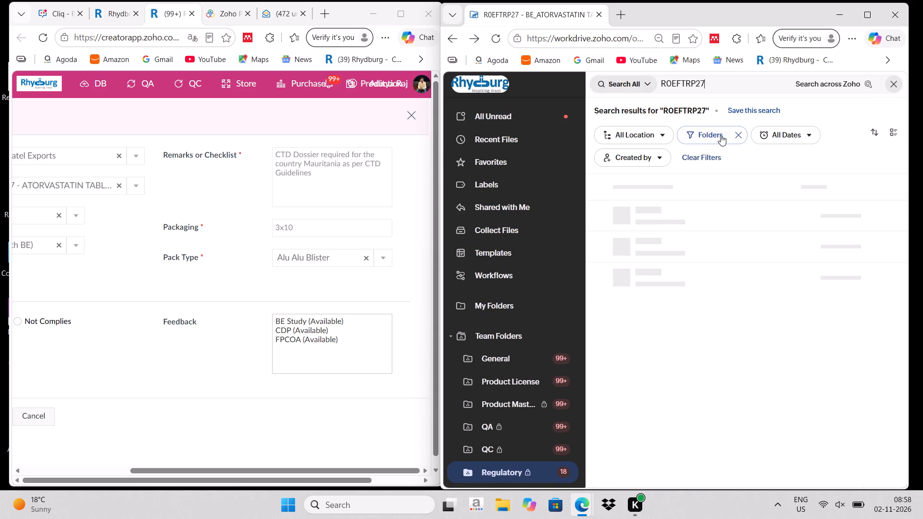
left_click(740, 135)
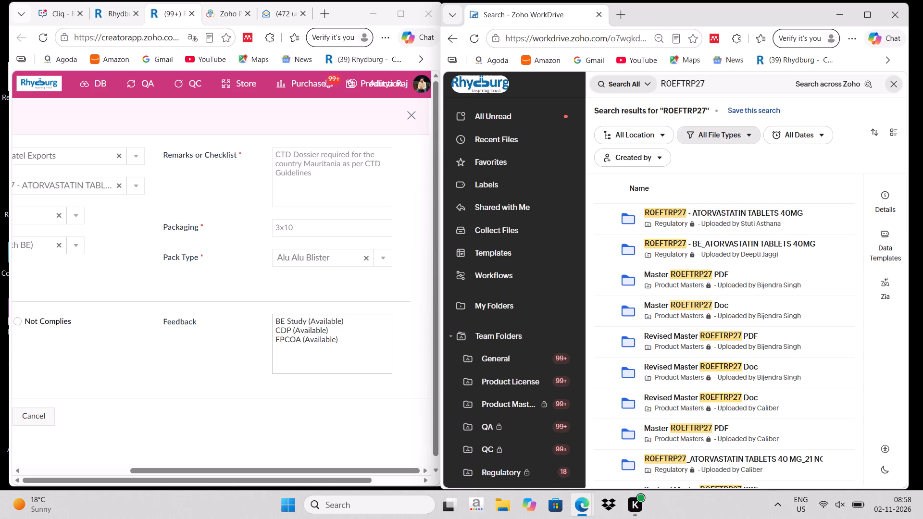
left_click(685, 334)
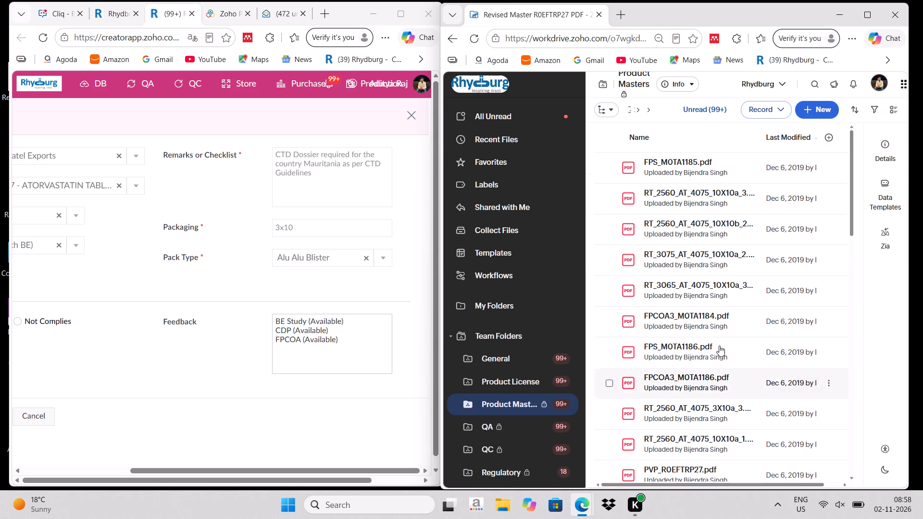
Add a fourth Feedback line reading "FPS (Available)" to the gap analysis record.
left_click(349, 345)
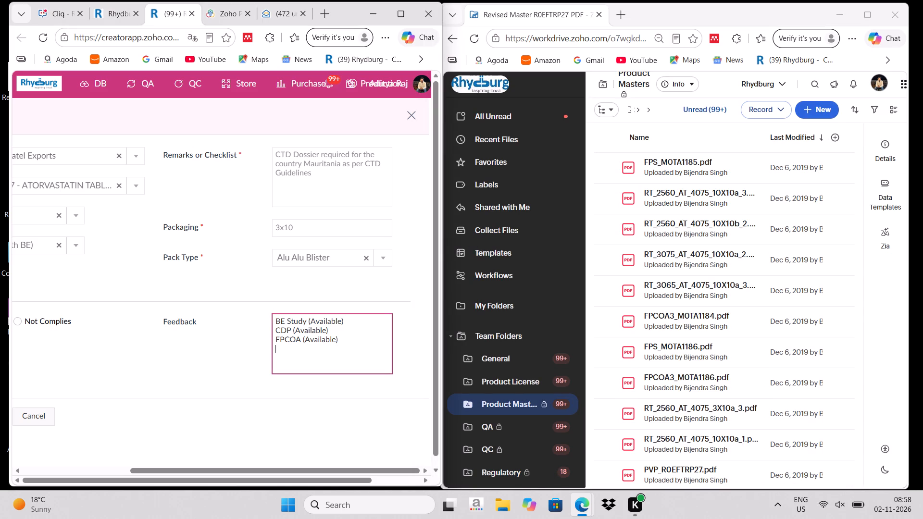
type("FPS")
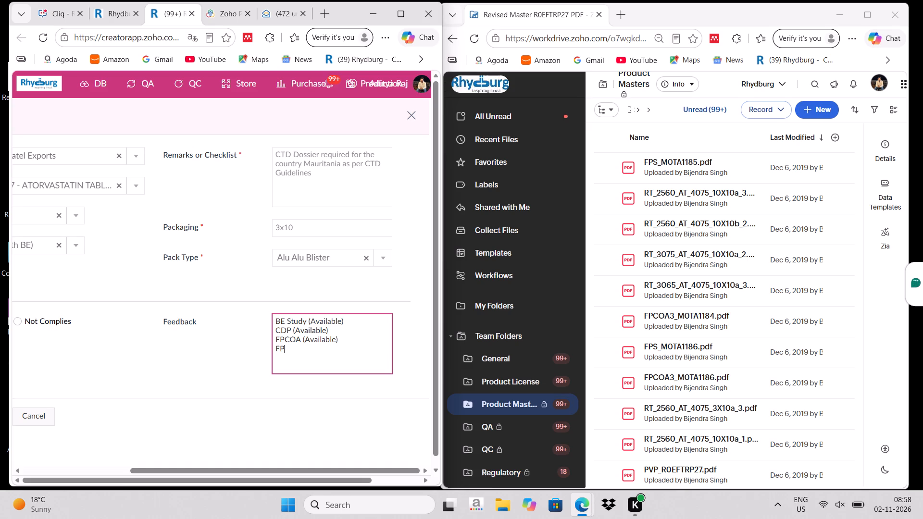
key("space")
key("shift+parenleft")
key("shift+a")
type("vailablw")
key("BackSpace")
key("e")
key("shift+parenright")
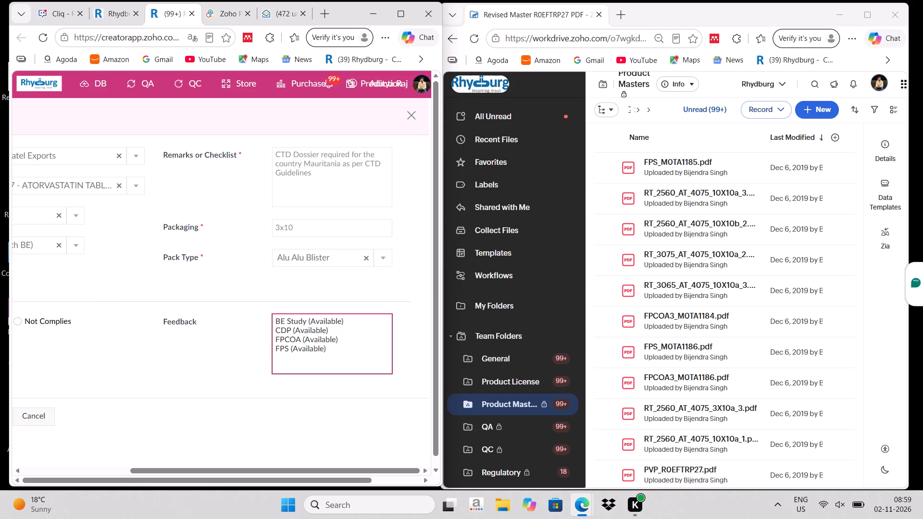
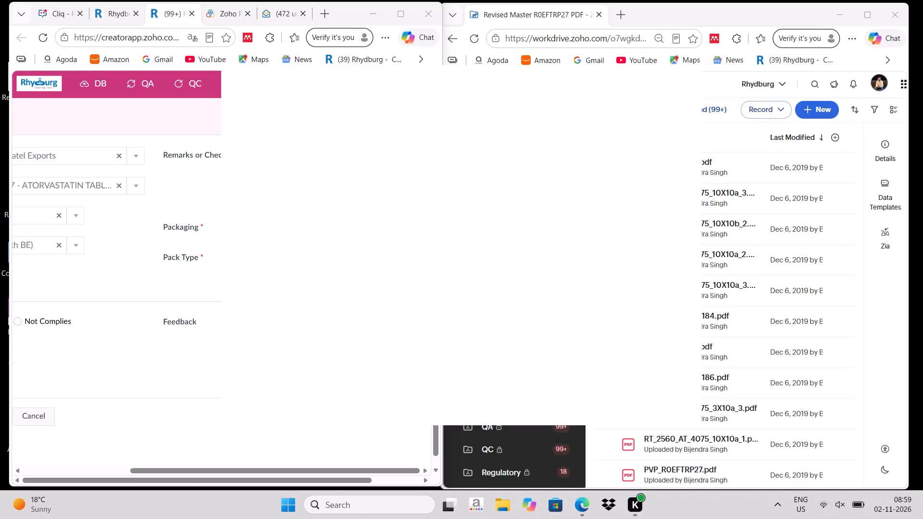
Add a fifth Feedback line reading "STP (Available)" to the gap analysis record.
left_click(659, 15)
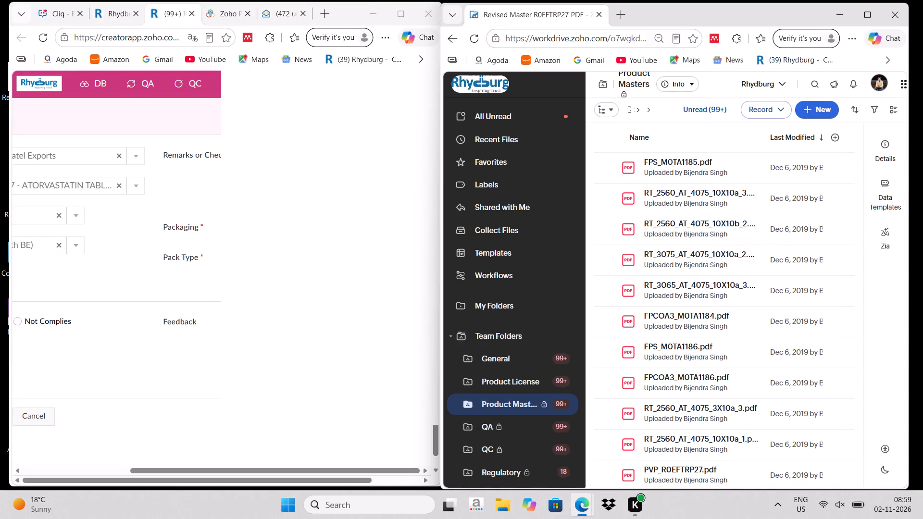
left_click(349, 14)
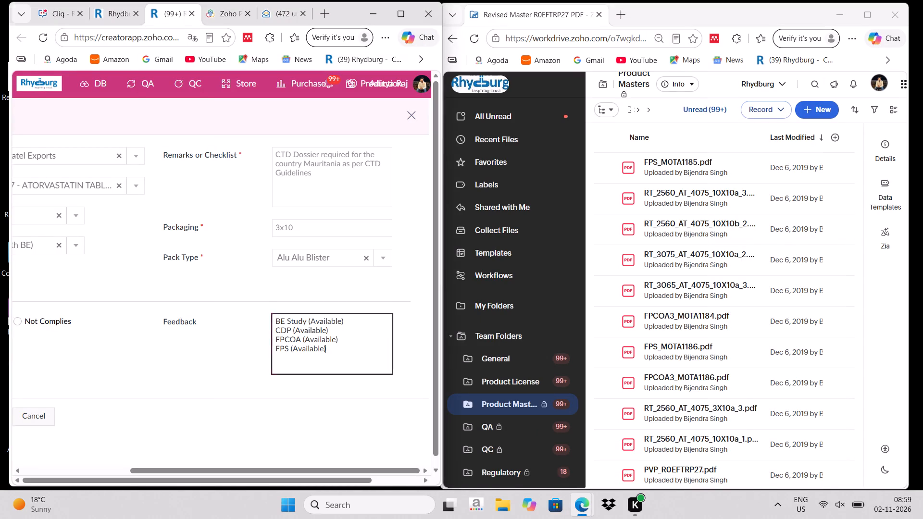
scroll(720, 336, "down", 1)
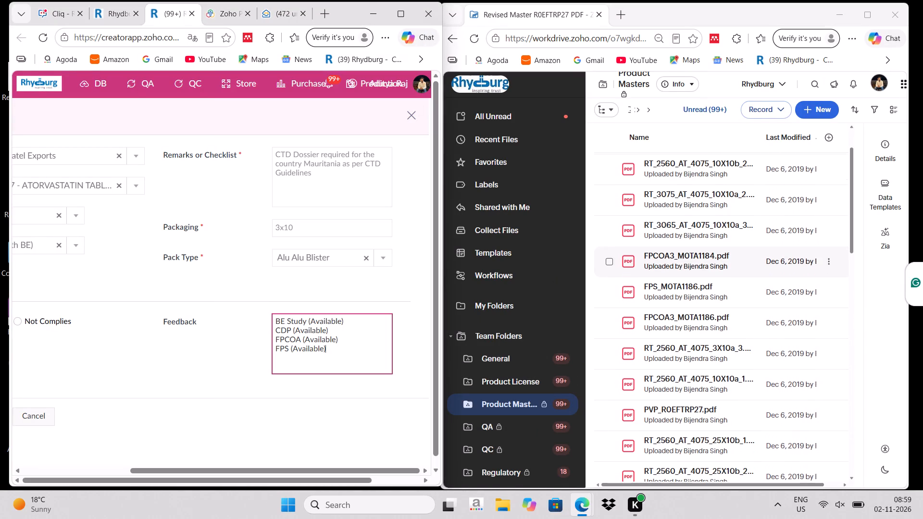
scroll(718, 334, "up", 4)
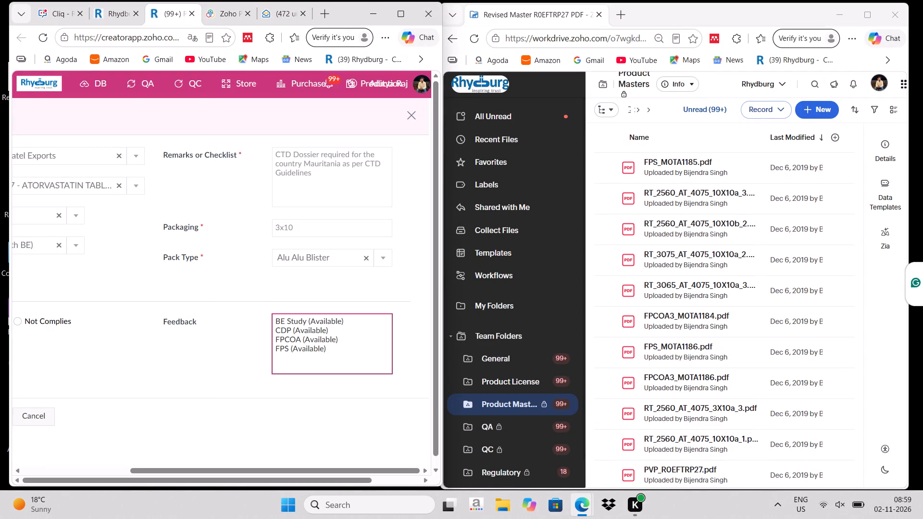
key("Return")
type("STP")
key("space")
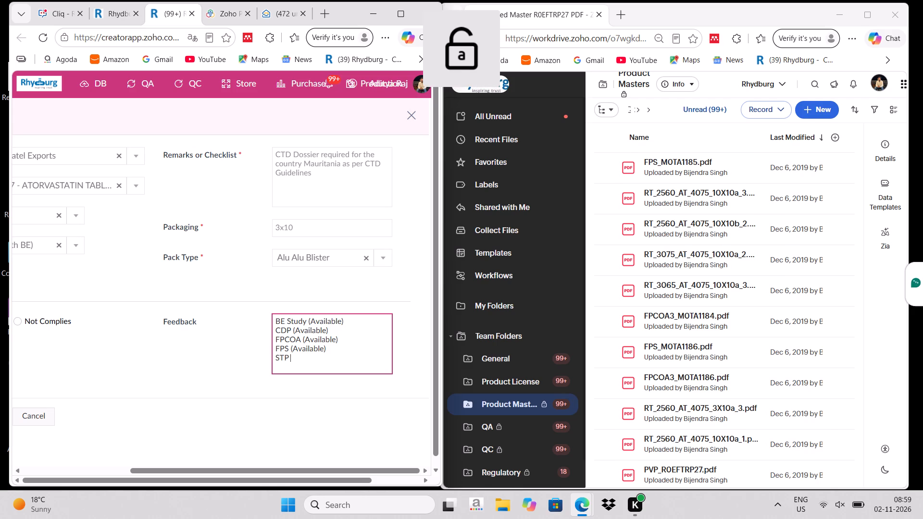
key("shift+parenleft")
key("shift+a")
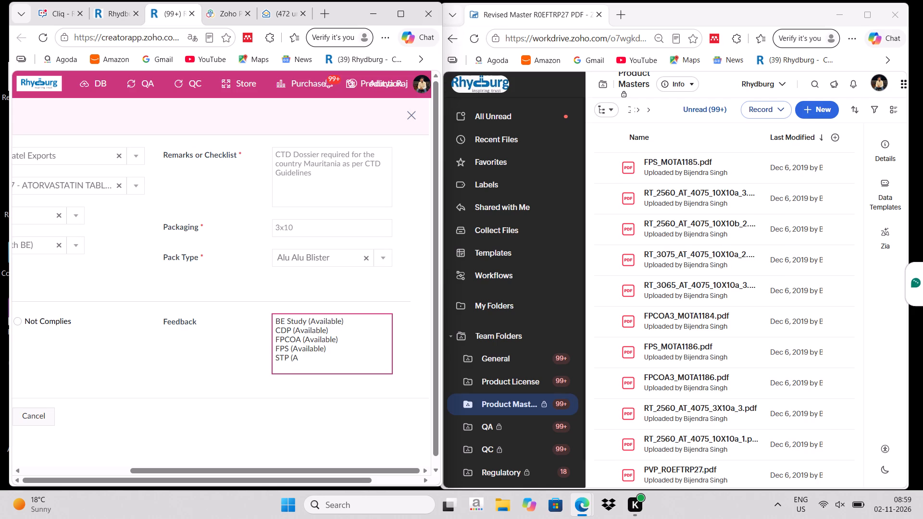
type("vailable")
key("shift+parenright")
Check the PDF folder for the PVP document and add a sixth Feedback line reading "PVP (Available)".
key("Return")
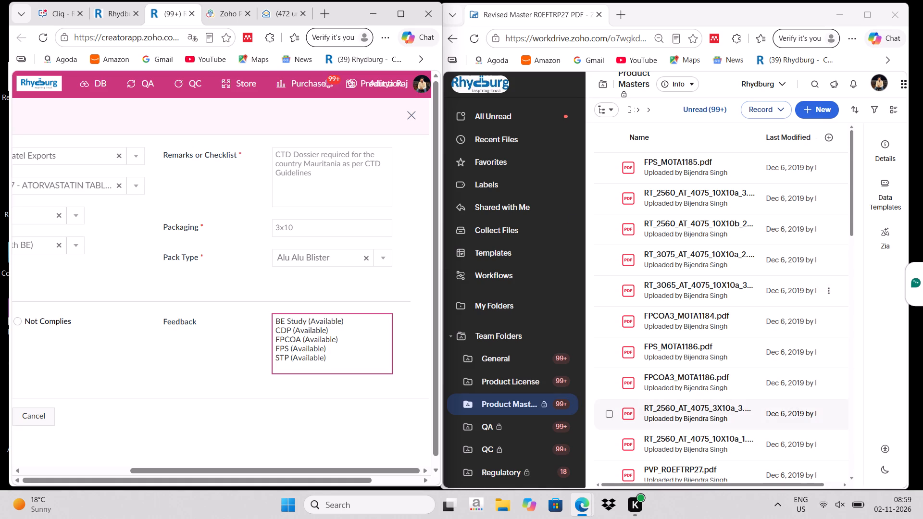
scroll(716, 386, "down", 1)
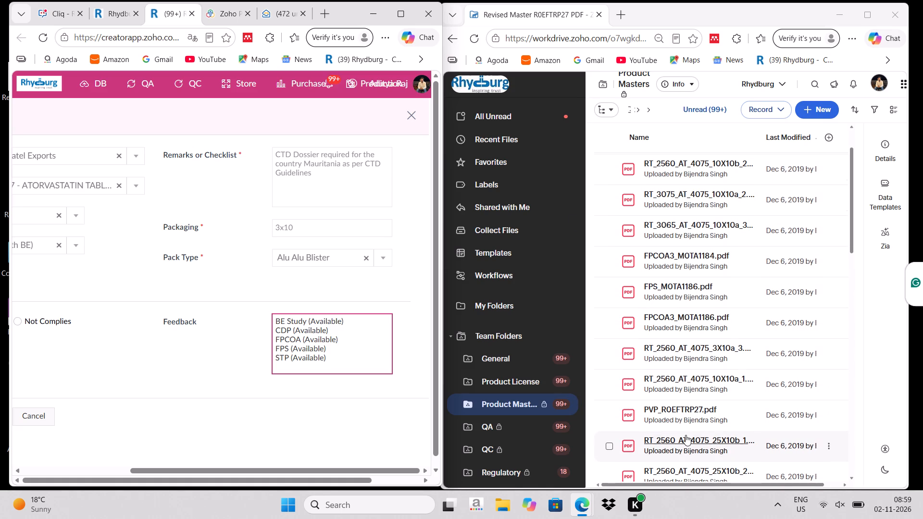
scroll(740, 343, "down", 2)
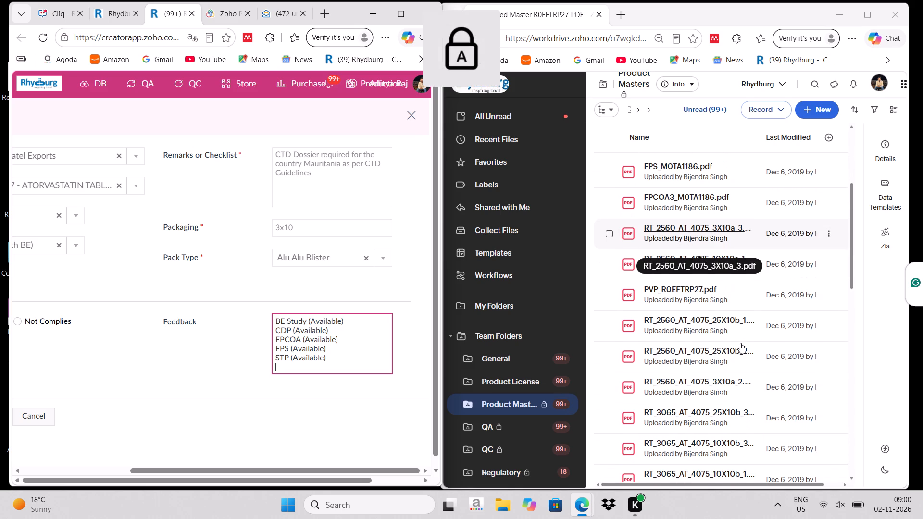
type("PVP")
key("space")
key("shift+parenleft")
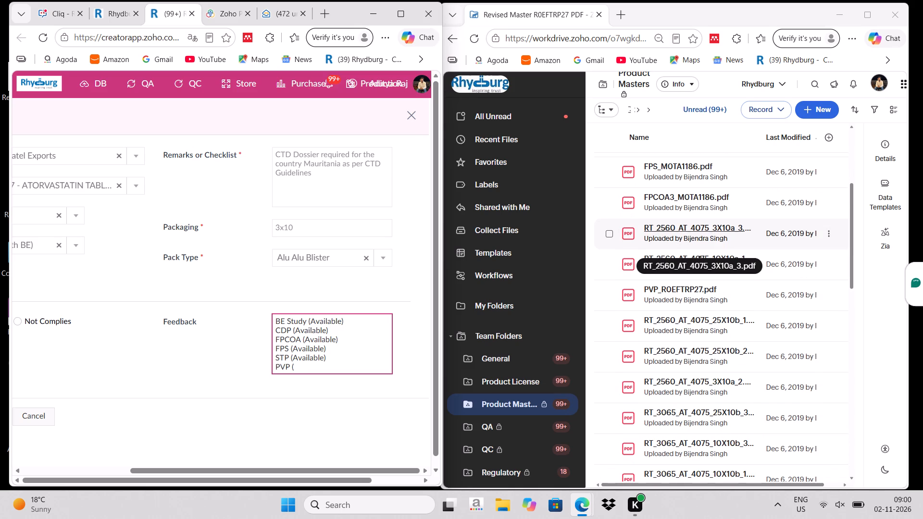
key("shift+a")
type("vailable")
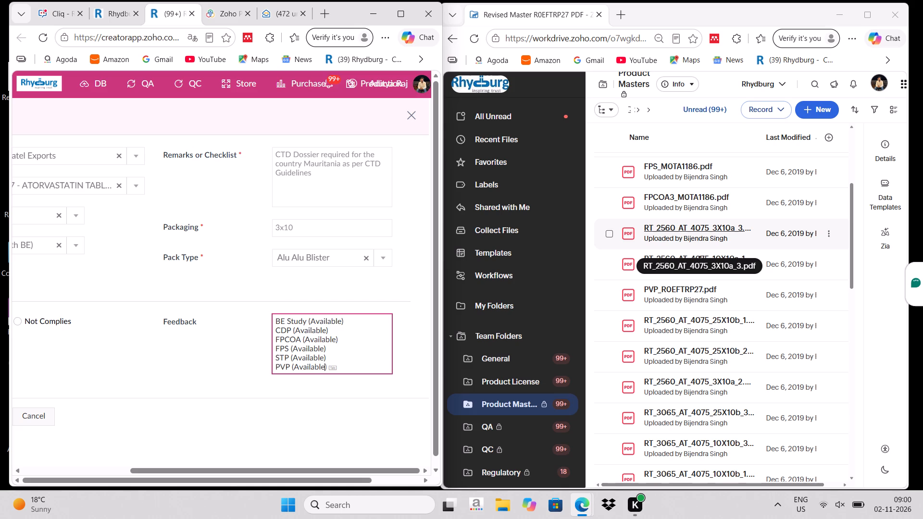
key("shift+parenright")
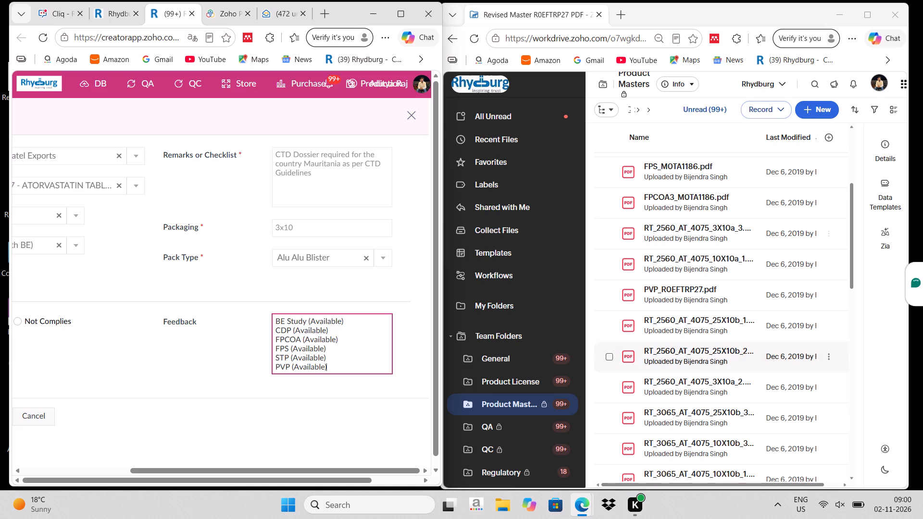
Examine the remaining files in the Revised Master R0EFTRP27 PDF folder down to the end of the list, clearing any file selection.
scroll(679, 383, "down", 2)
right_click_drag(669, 387, 645, 433)
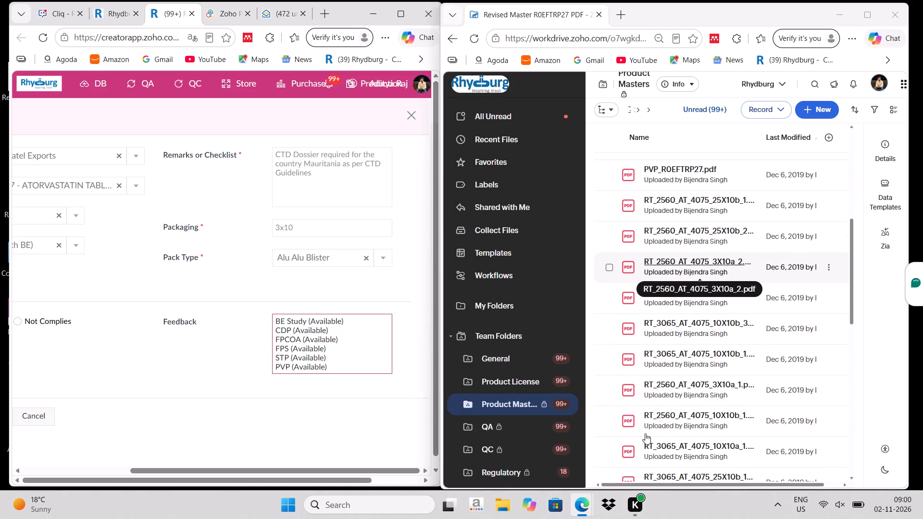
right_click_drag(645, 433, 653, 432)
scroll(653, 432, "down", 2)
scroll(689, 367, "down", 1)
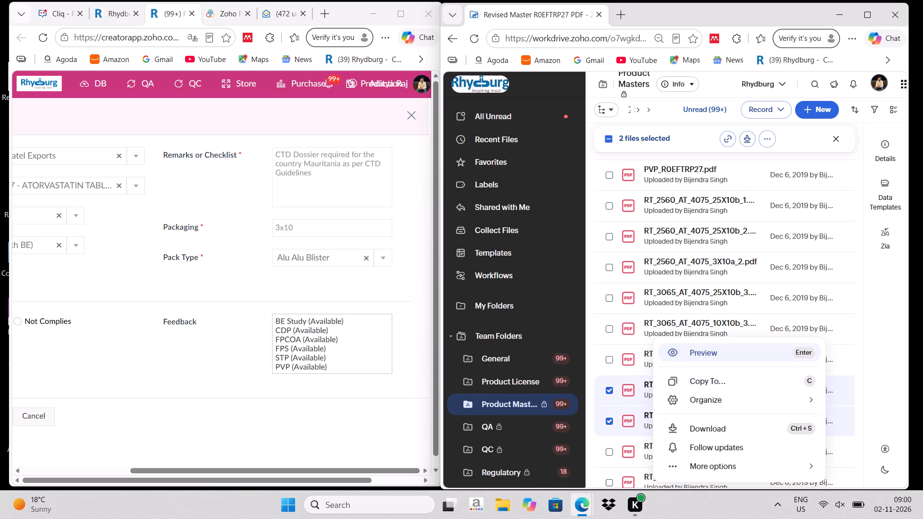
left_click(592, 335)
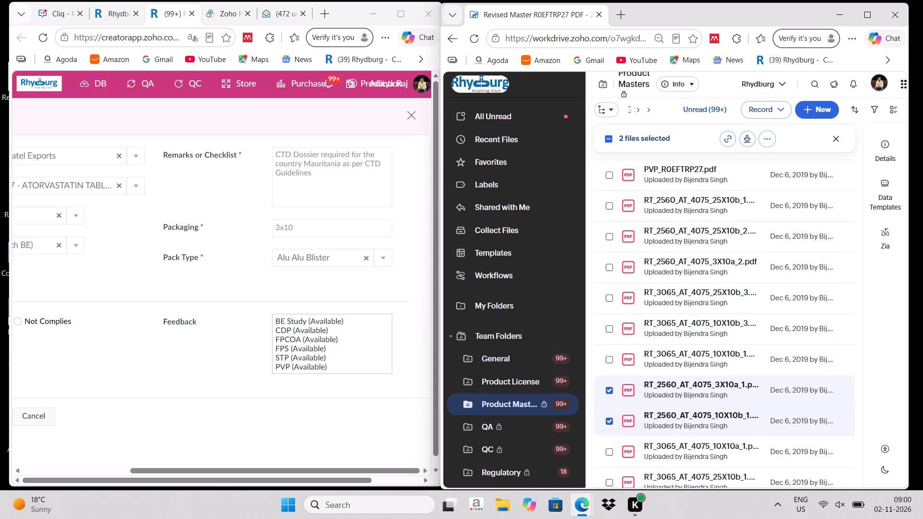
left_click(608, 391)
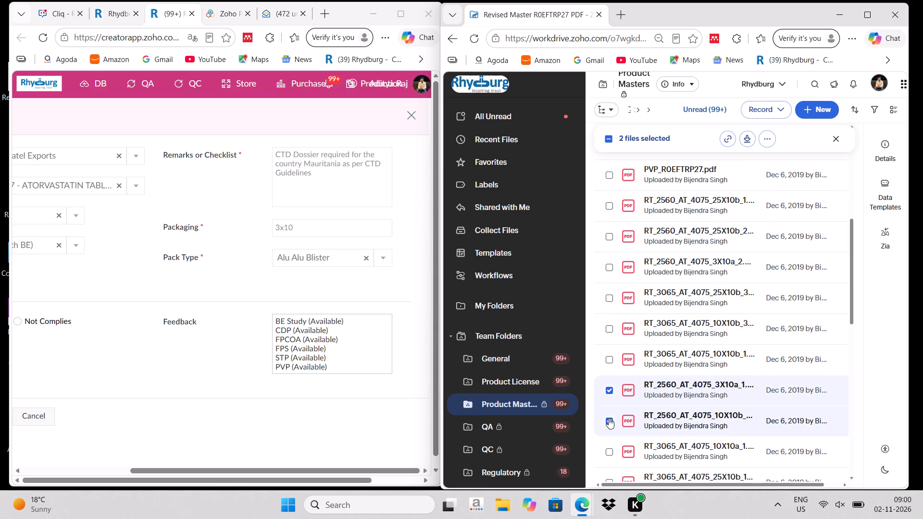
left_click(608, 419)
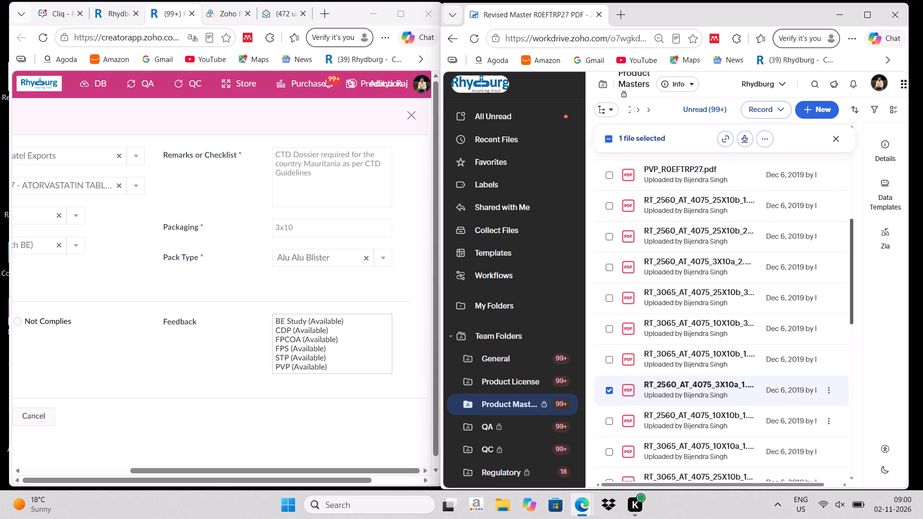
left_click_drag(848, 286, 848, 309)
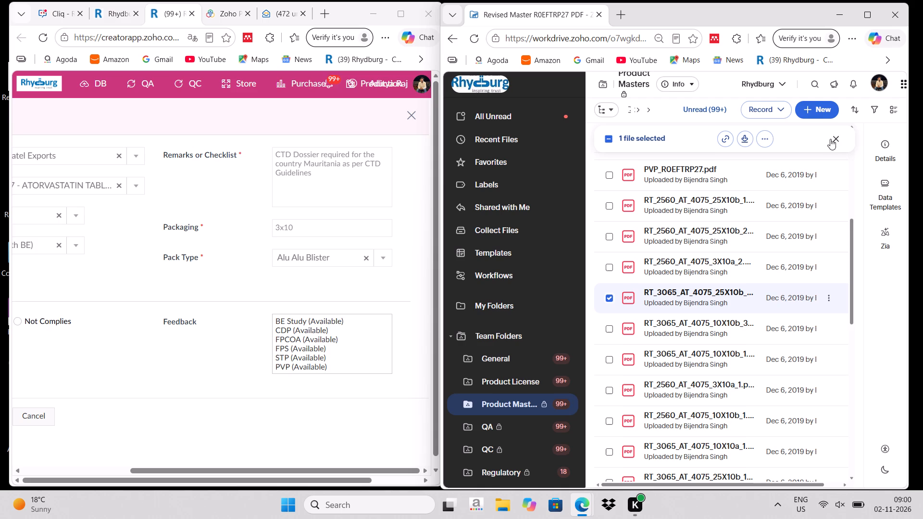
left_click(835, 136)
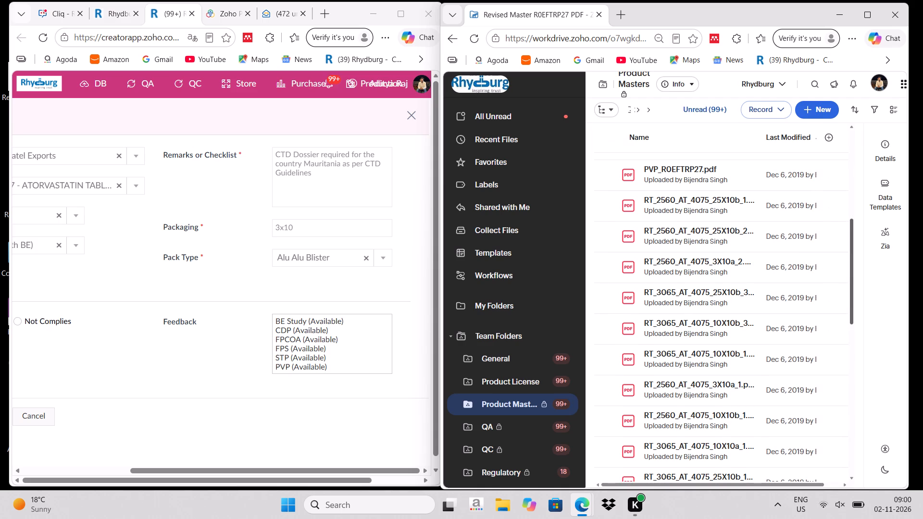
left_click_drag(852, 306, 852, 350)
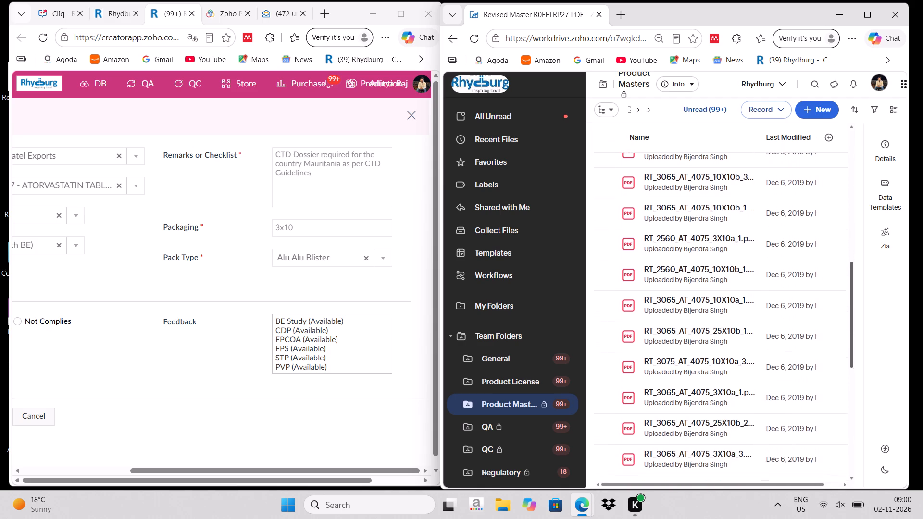
left_click_drag(852, 350, 849, 426)
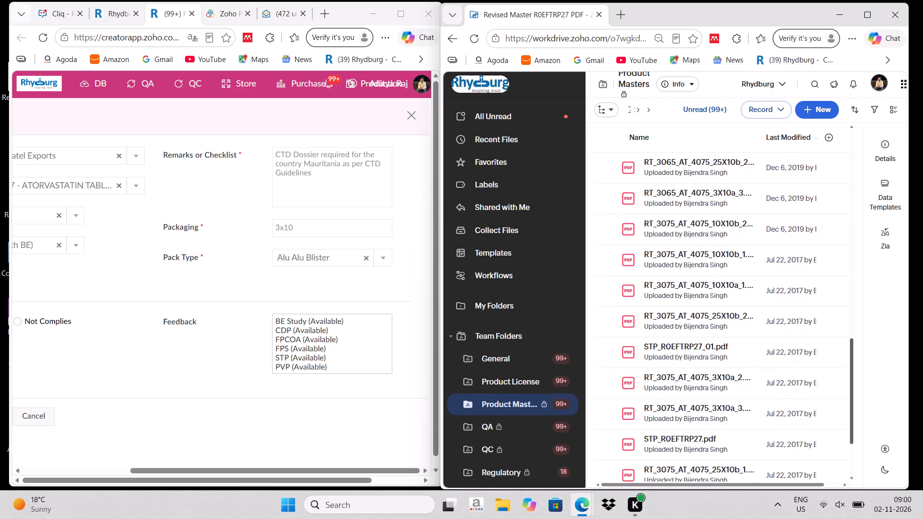
left_click_drag(849, 426, 846, 479)
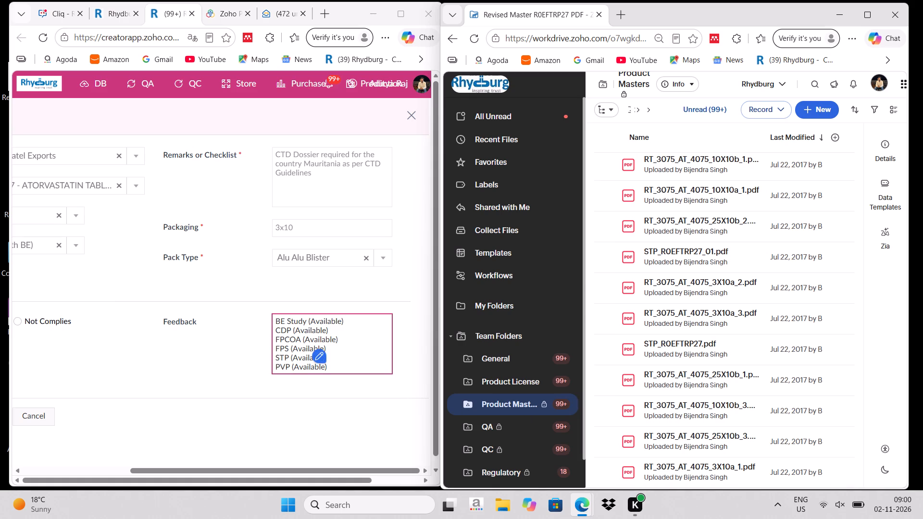
Add a seventh Feedback line reading "RMSTP (Available)" to the gap analysis record.
left_click(333, 367)
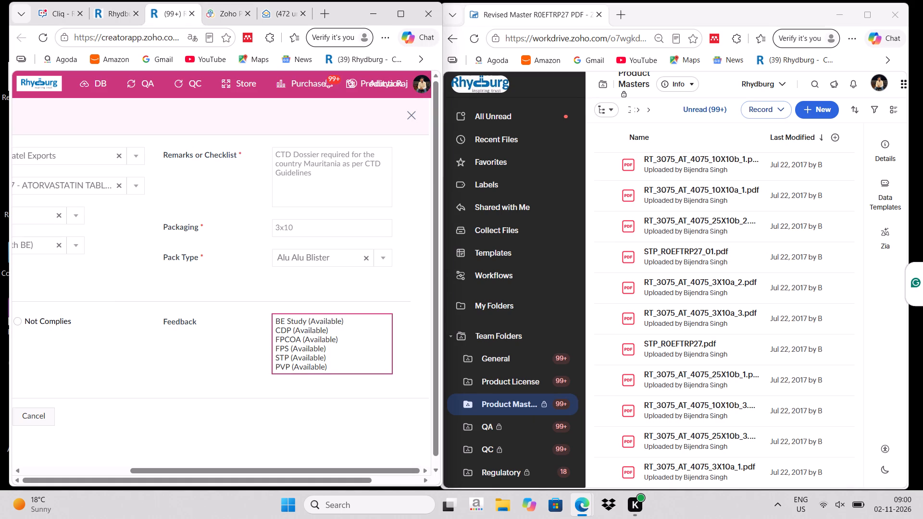
key("Return")
type("RMSTP")
key("space")
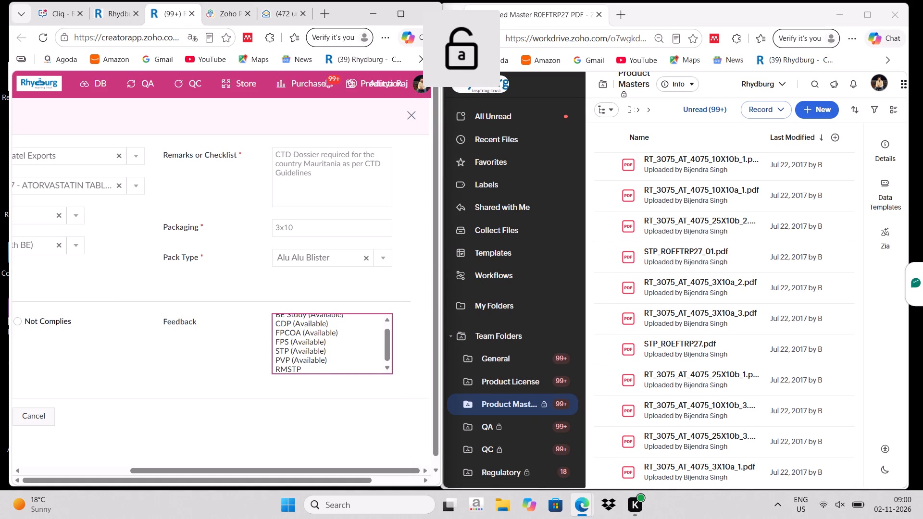
key("shift+parenleft")
type("Available")
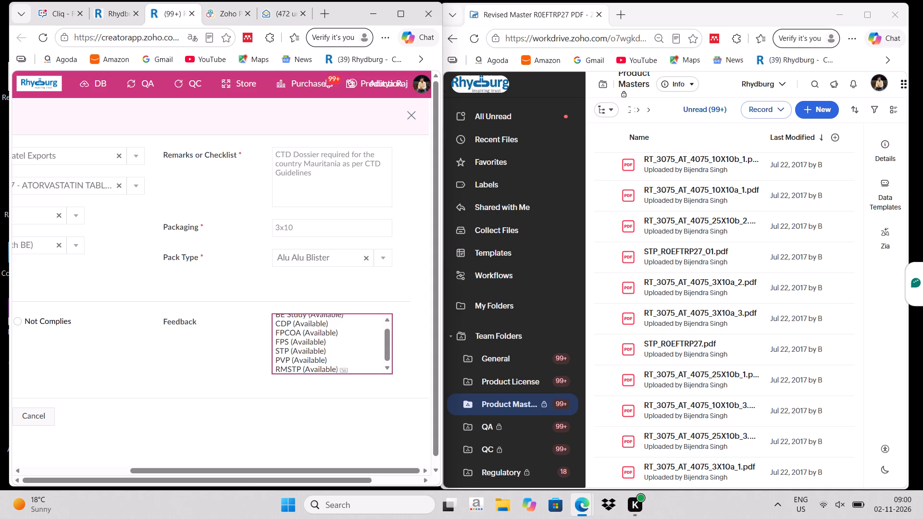
key("shift+parenright")
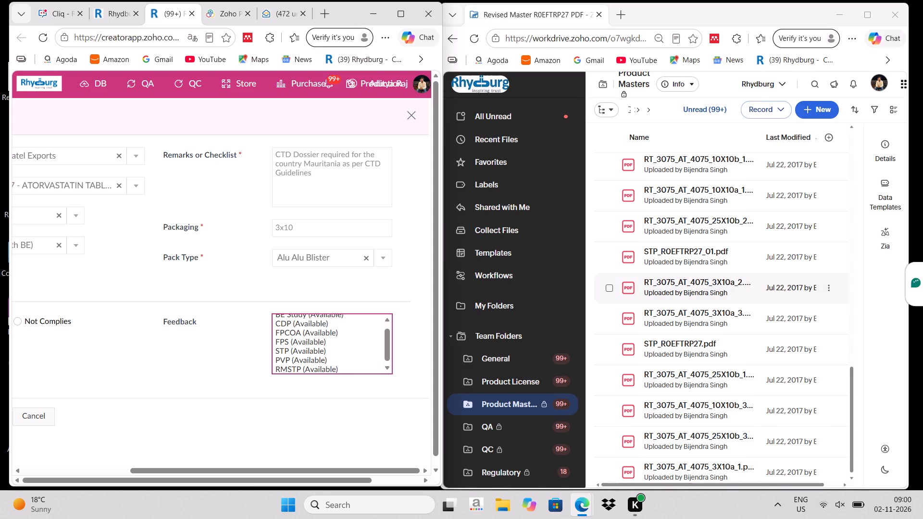
Recheck the file list of the Revised Master R0EFTRP27 PDF folder from end to start, and return to the R0EFTRP27 search results.
scroll(723, 297, "down", 6)
left_click_drag(851, 398, 853, 415)
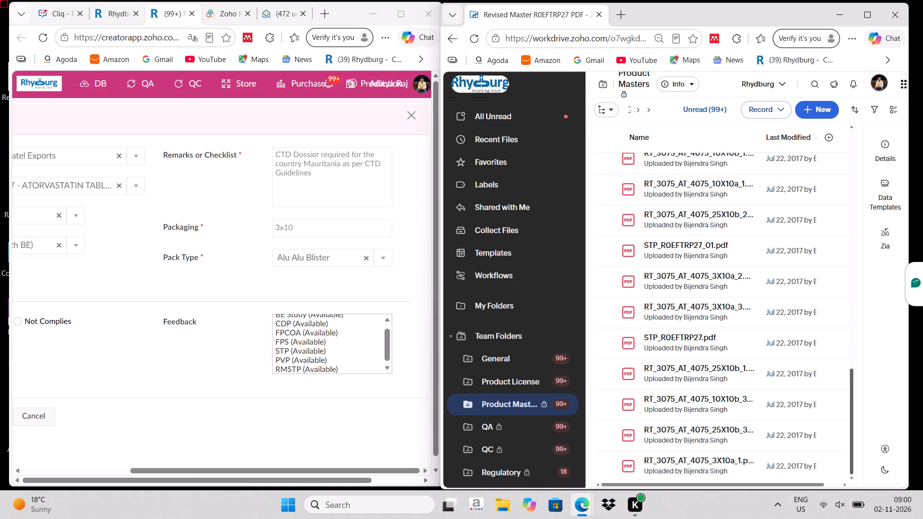
left_click_drag(853, 415, 857, 396)
left_click_drag(853, 420, 852, 420)
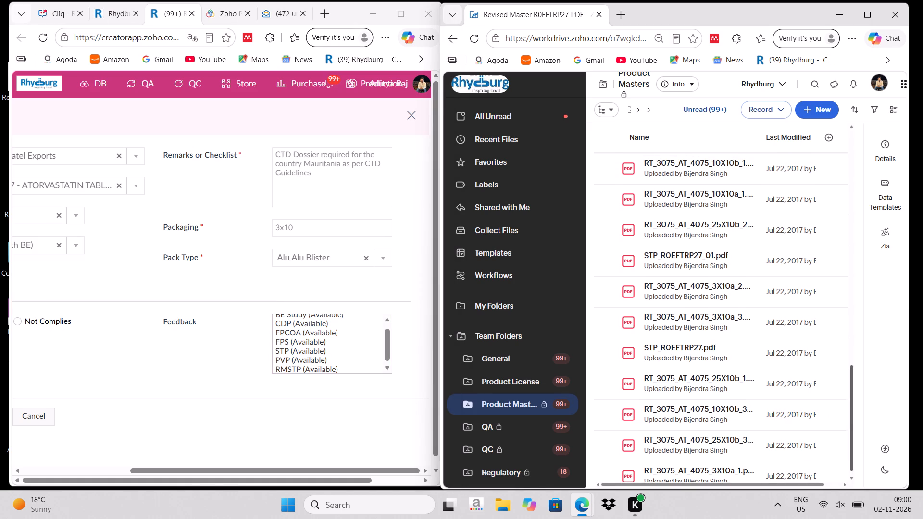
left_click_drag(852, 420, 862, 356)
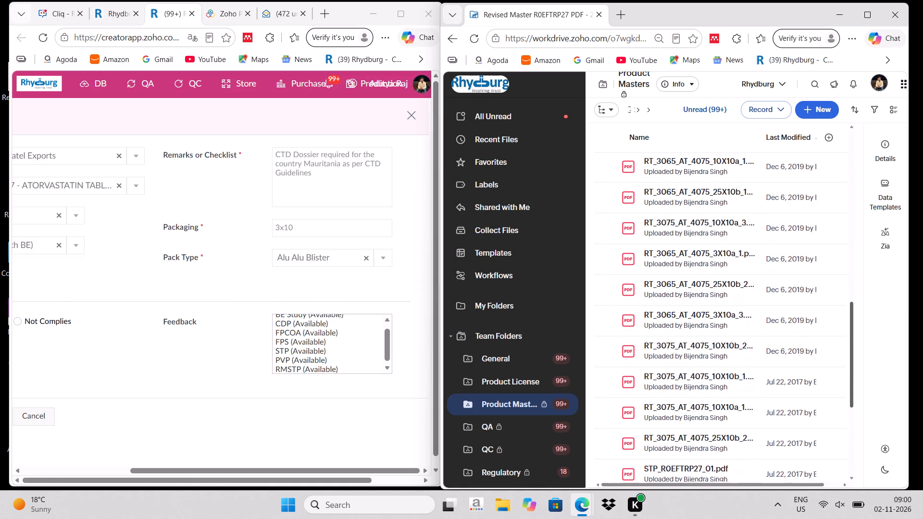
left_click_drag(862, 356, 862, 280)
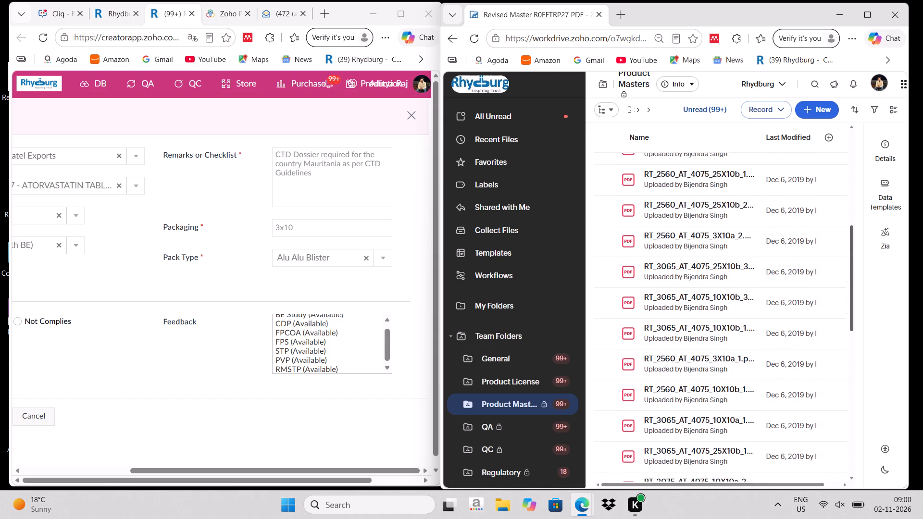
left_click_drag(862, 280, 856, 205)
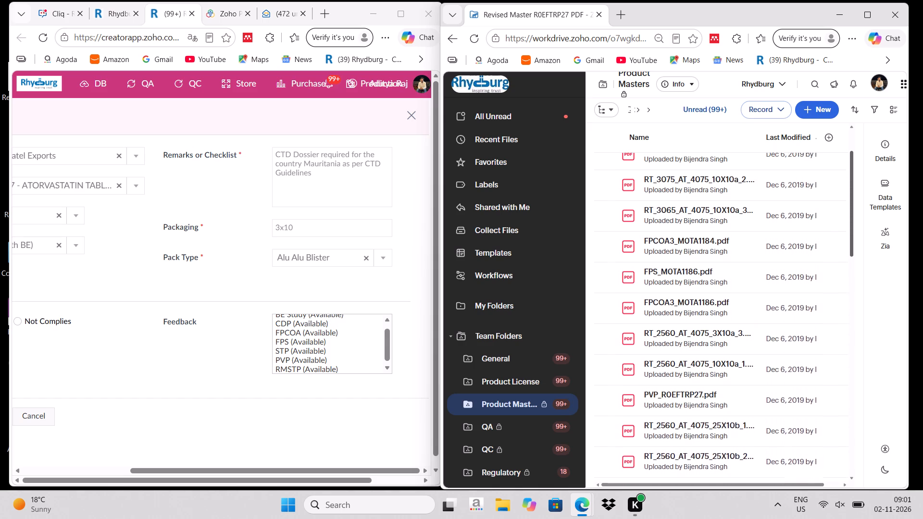
left_click_drag(856, 205, 856, 158)
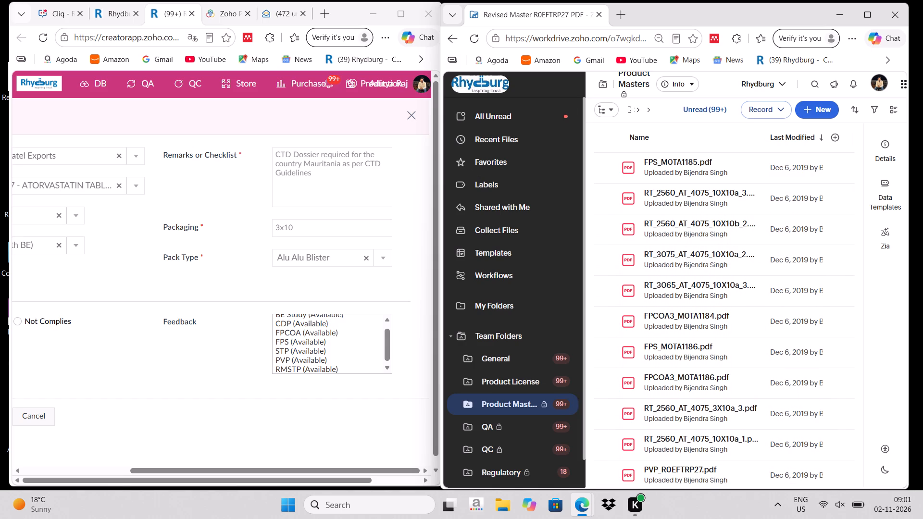
left_click(452, 43)
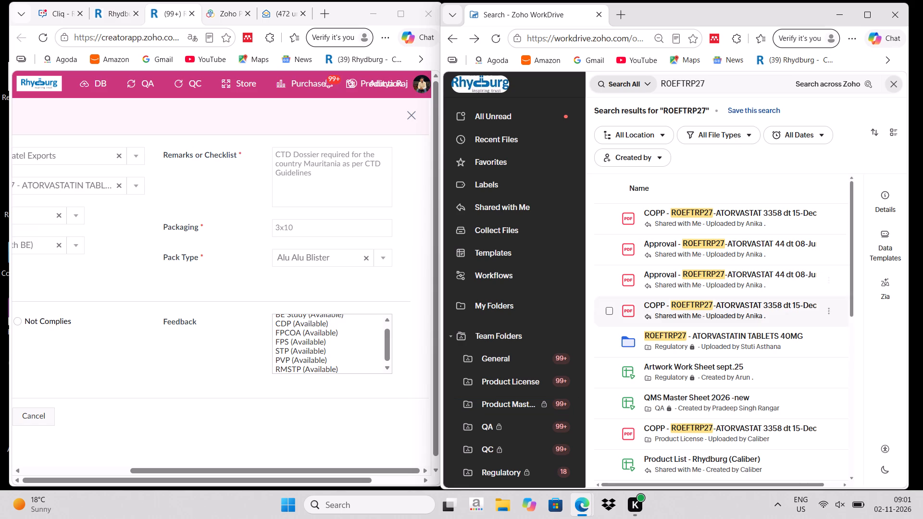
Add an eighth Feedback line reading "COPP (Available)" to the gap analysis record.
left_click(341, 372)
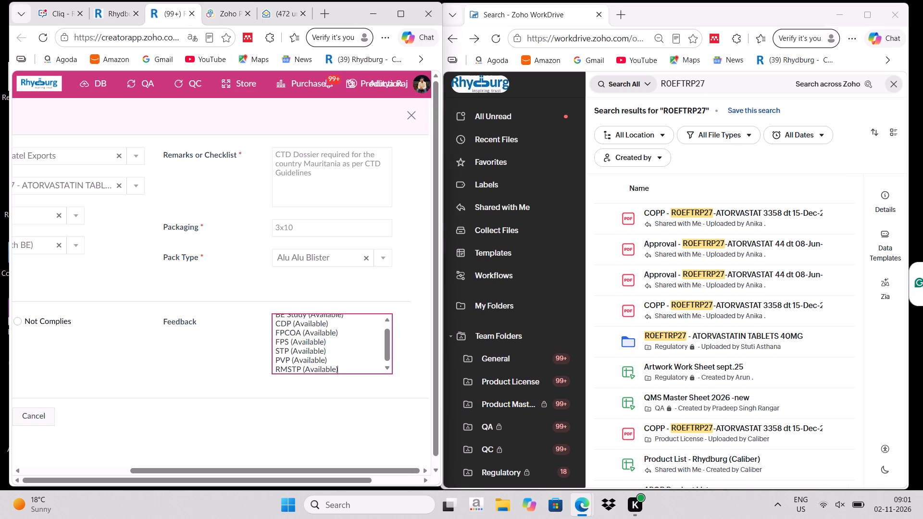
key("Return")
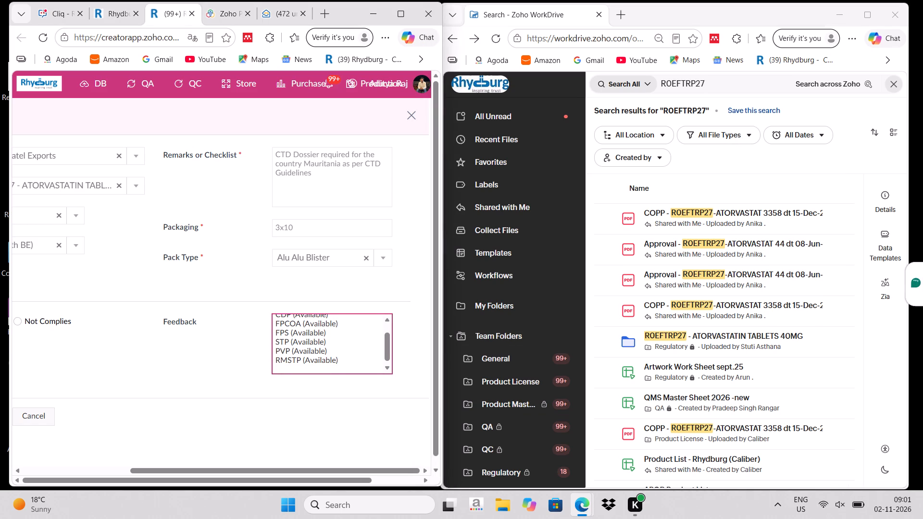
type("COPP")
key("space")
key("shift+parenleft")
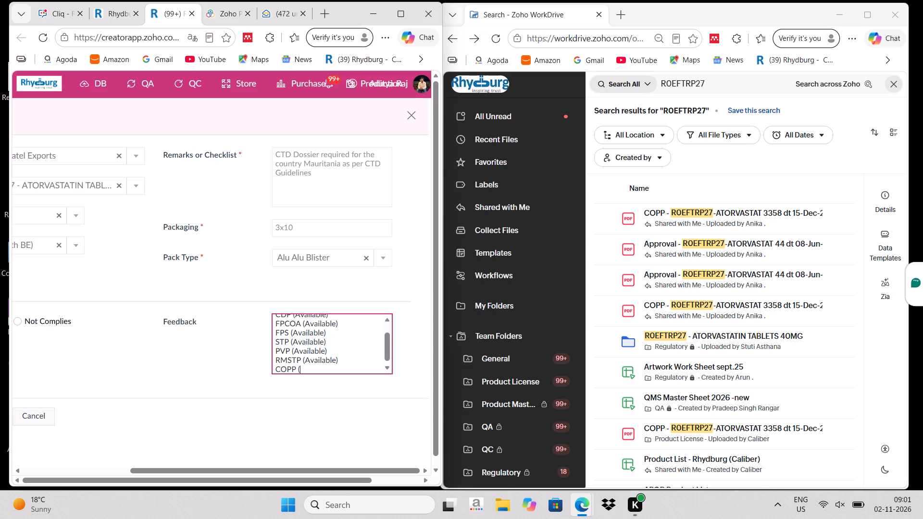
key("shift+a")
type("vailable")
key("shift+parenright")
Filter the R0EFTRP27 search results in WorkDrive to show only PDF files.
scroll(699, 388, "down", 3)
left_click(695, 132)
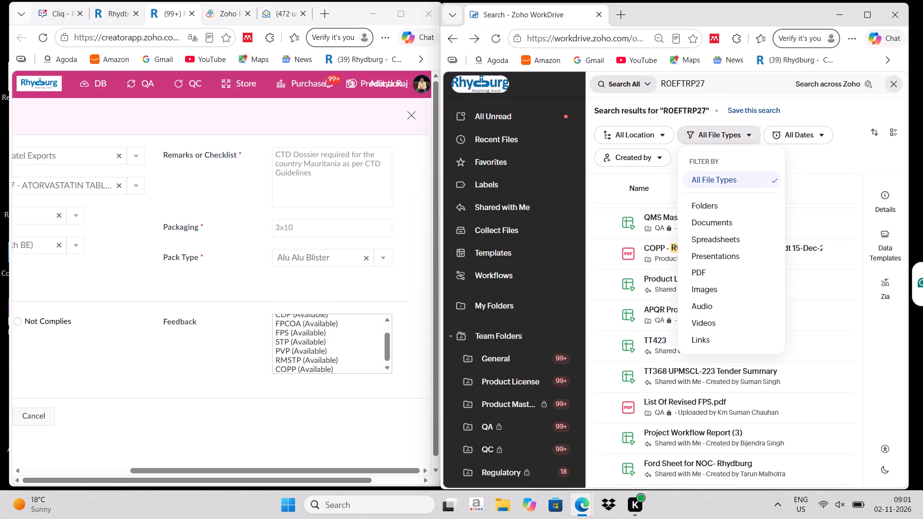
left_click(705, 270)
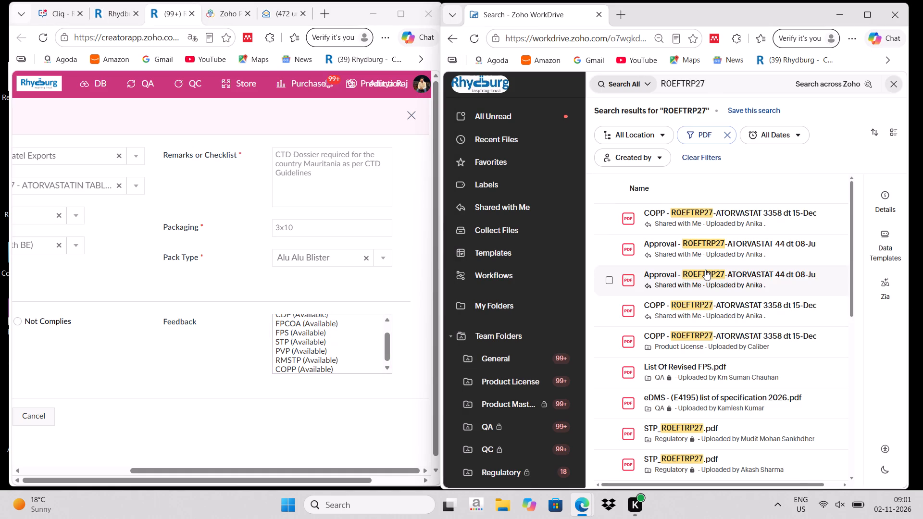
Add a ninth Feedback line reading "Product approval (Available)" to the gap analysis record.
left_click(344, 371)
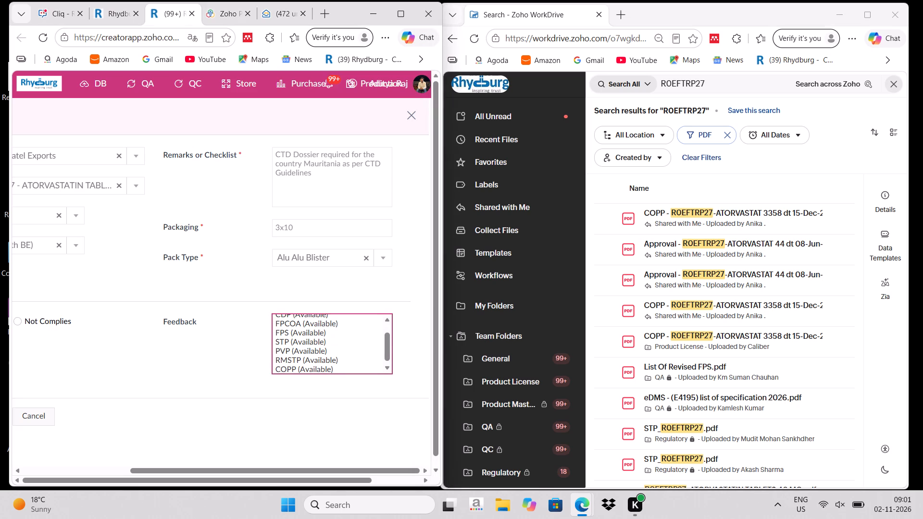
key("Return")
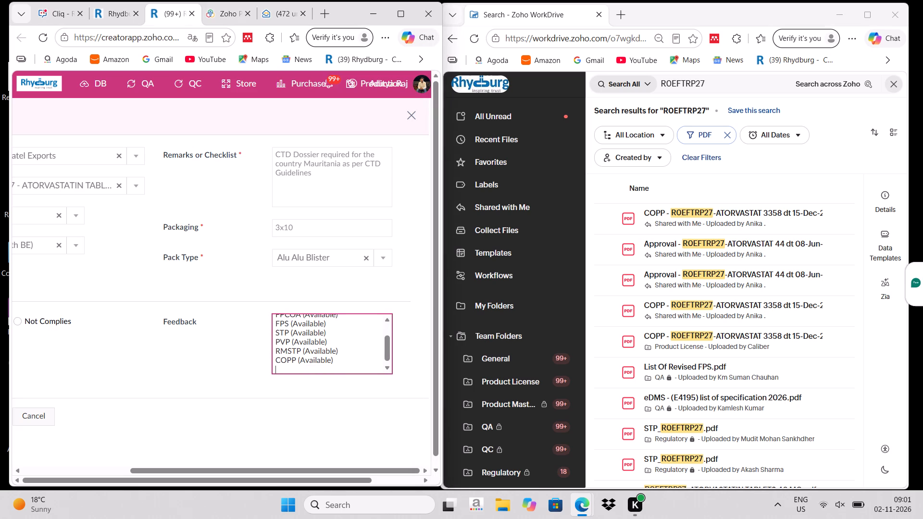
key("shift+p")
type("roduct approval")
key("space")
key("shift+parenleft")
type("Available")
key("shift+parenright")
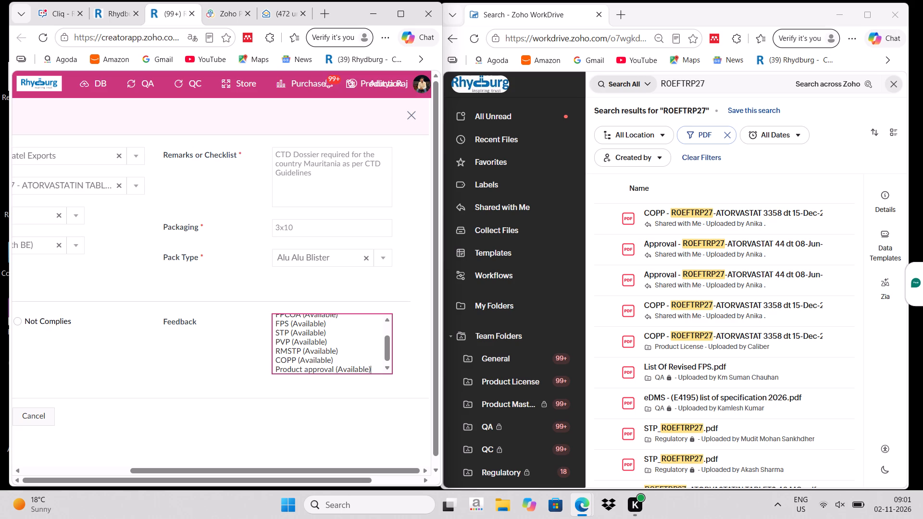
Check the filtered PDF search results for the PVR document and add a tenth Feedback line reading "PVR (Available)".
key("Return")
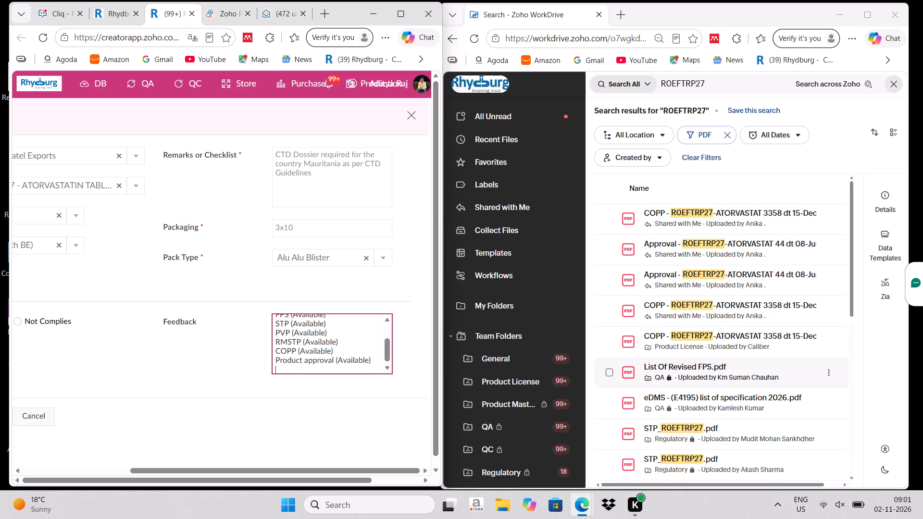
scroll(701, 382, "down", 1)
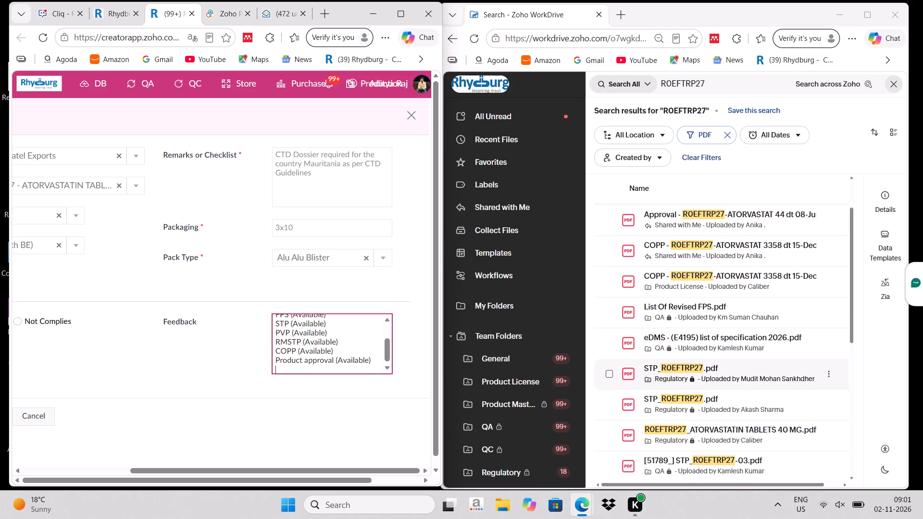
scroll(707, 359, "down", 7)
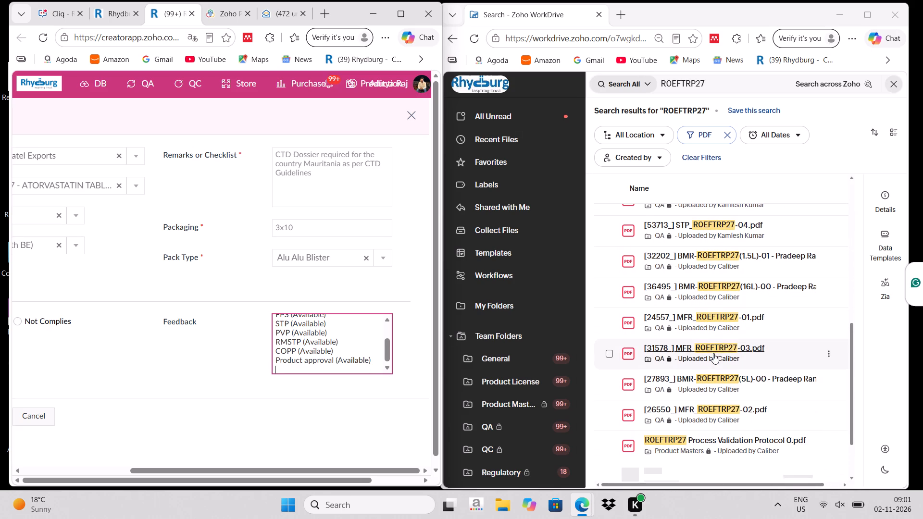
scroll(698, 349, "down", 1)
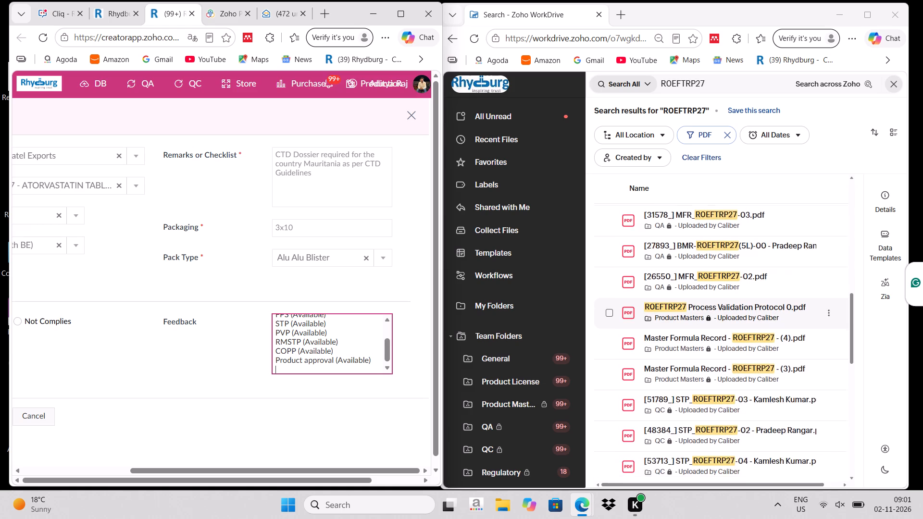
scroll(698, 352, "down", 7)
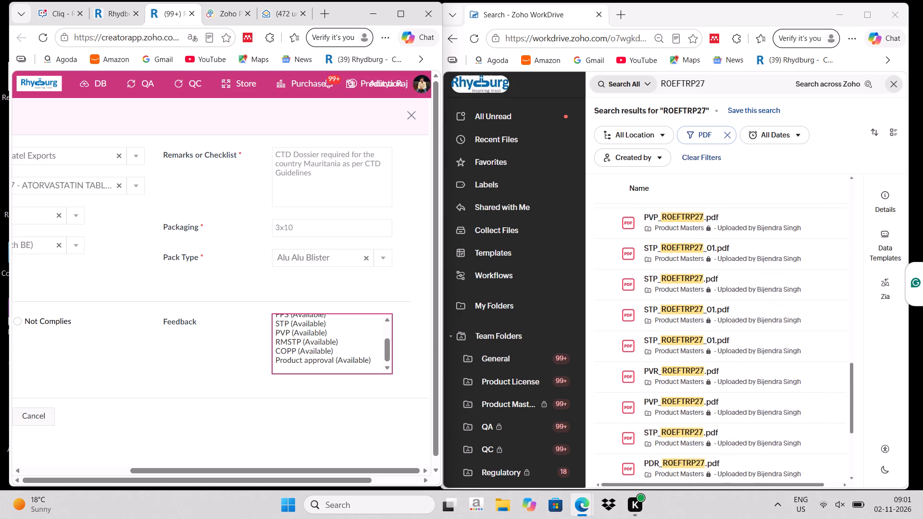
scroll(340, 344, "up", 1)
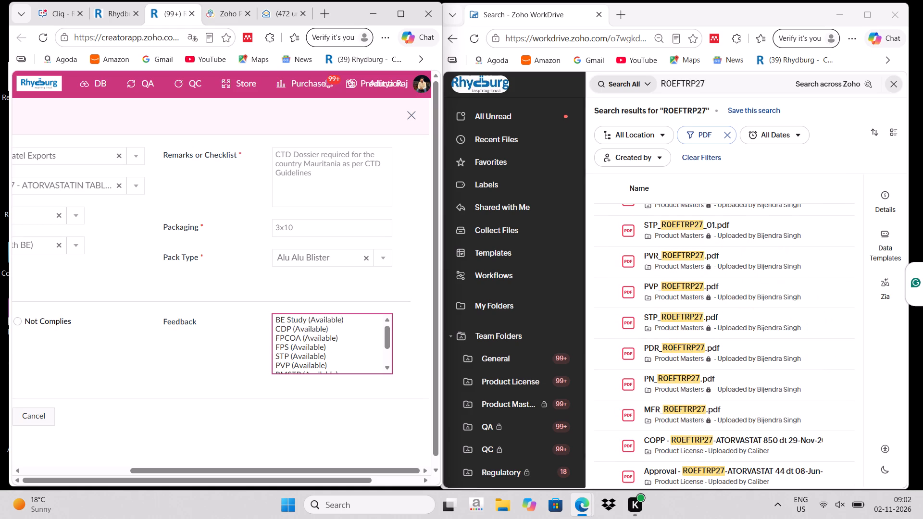
scroll(340, 344, "down", 4)
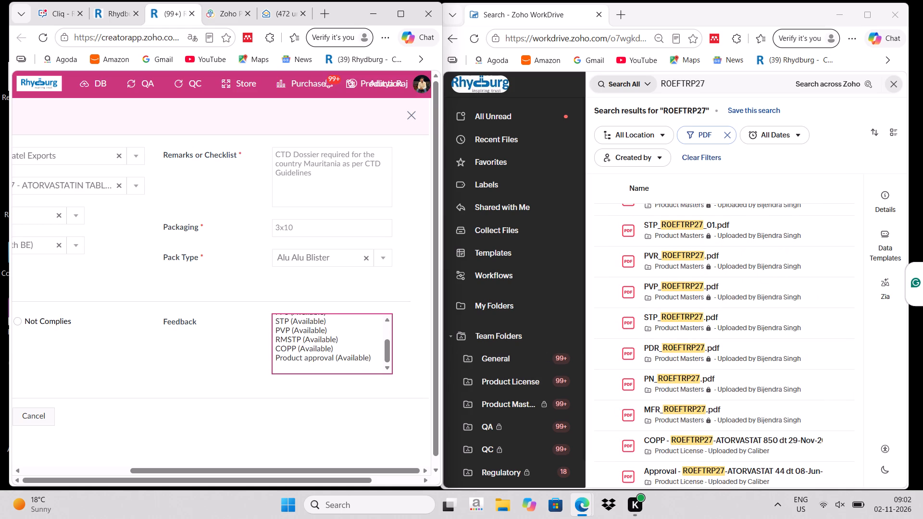
type("PVR")
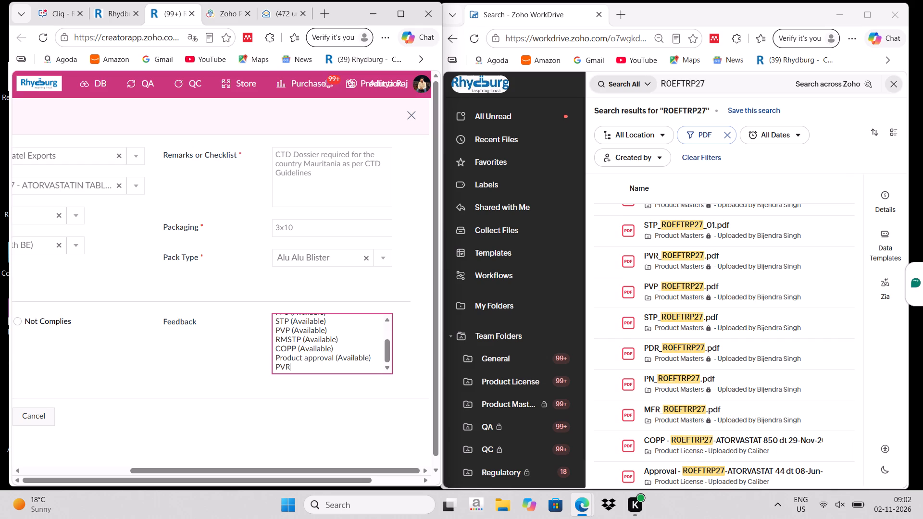
key("space")
key("shift+parenleft")
key("a")
type("vailable")
key("shift+parenright")
Add an eleventh Feedback line reading "PDR (Available)" to the gap analysis record.
key("Return")
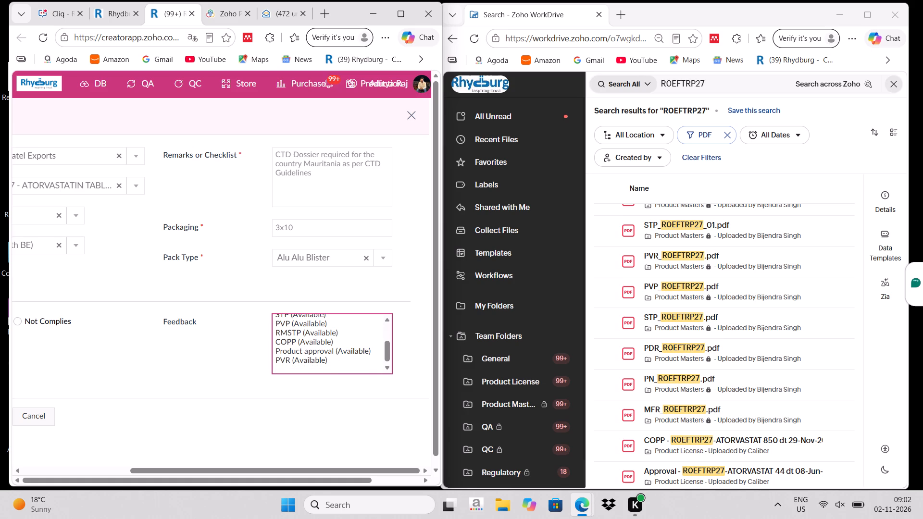
type("PDR")
key("space")
key("shift+parenleft")
type("Available")
key("shift+parenright")
Check further PDF search results for the analytical method validation documents and add a twelfth Feedback line reading "AMV (Available)".
scroll(668, 341, "down", 3)
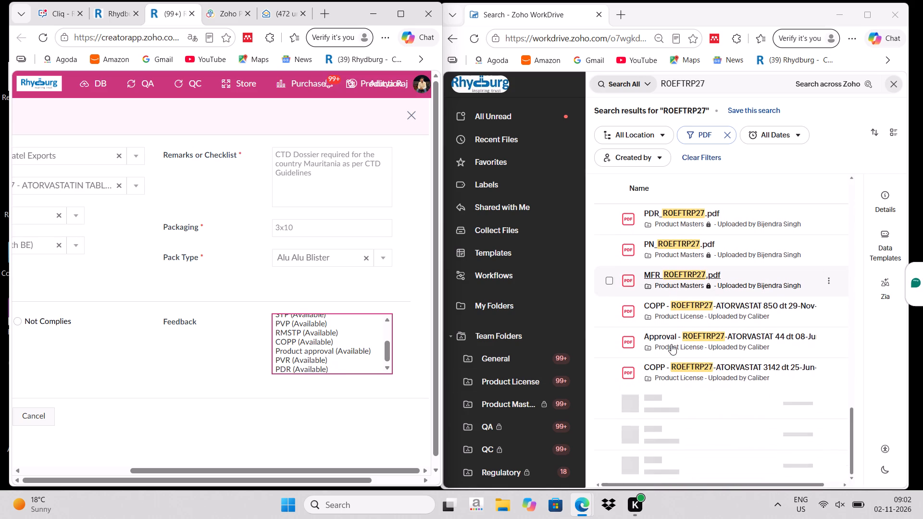
scroll(694, 413, "down", 2)
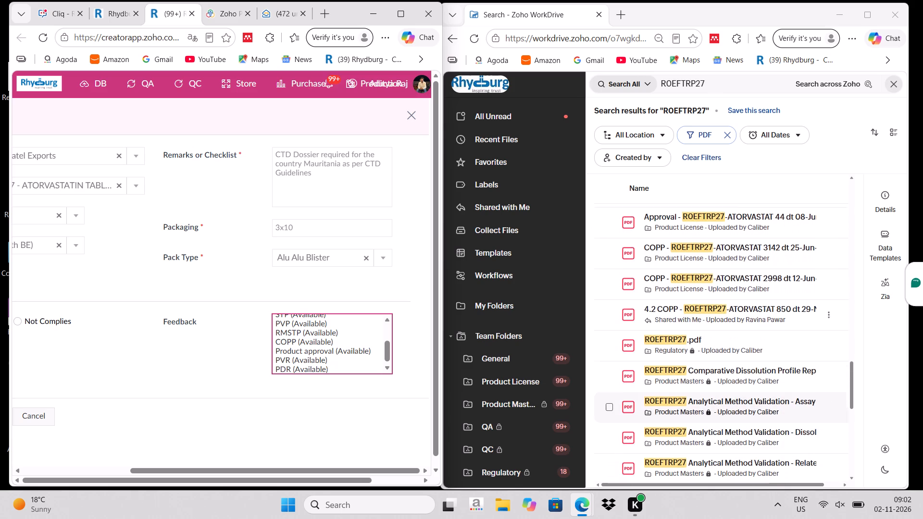
scroll(694, 387, "down", 4)
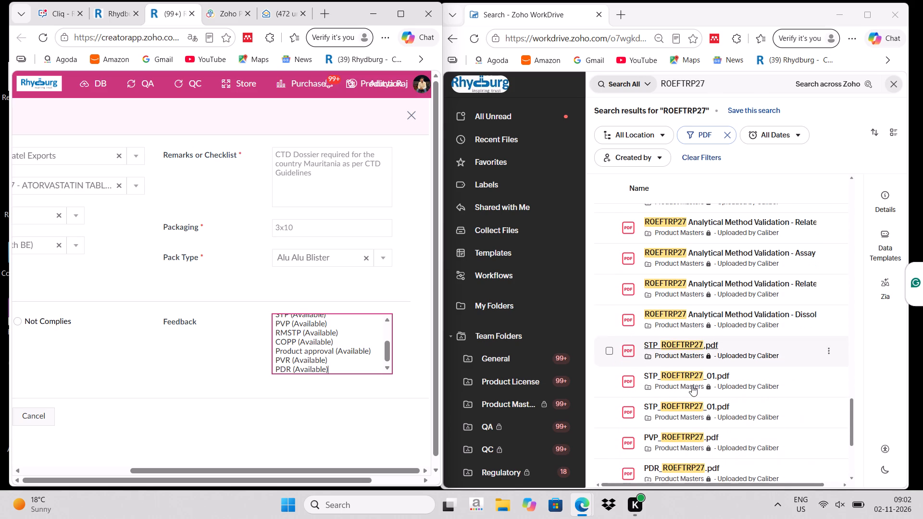
scroll(665, 343, "down", 5)
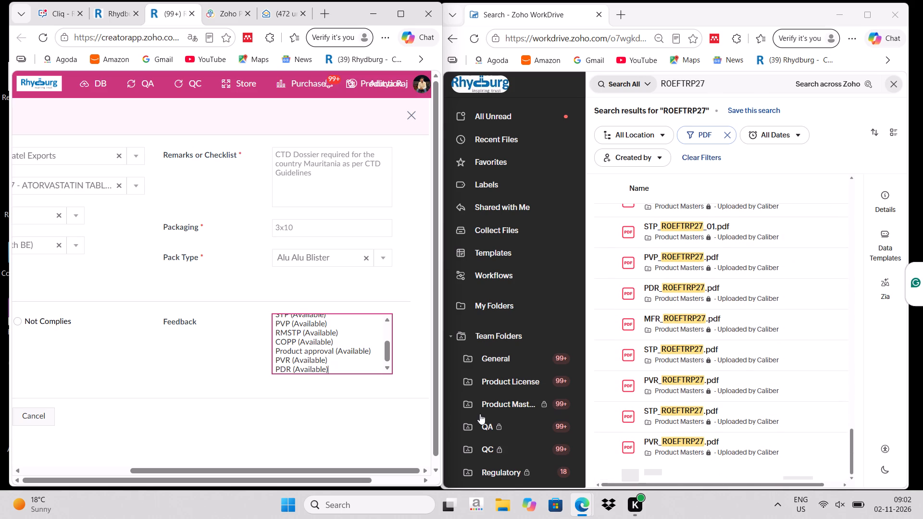
key("Return")
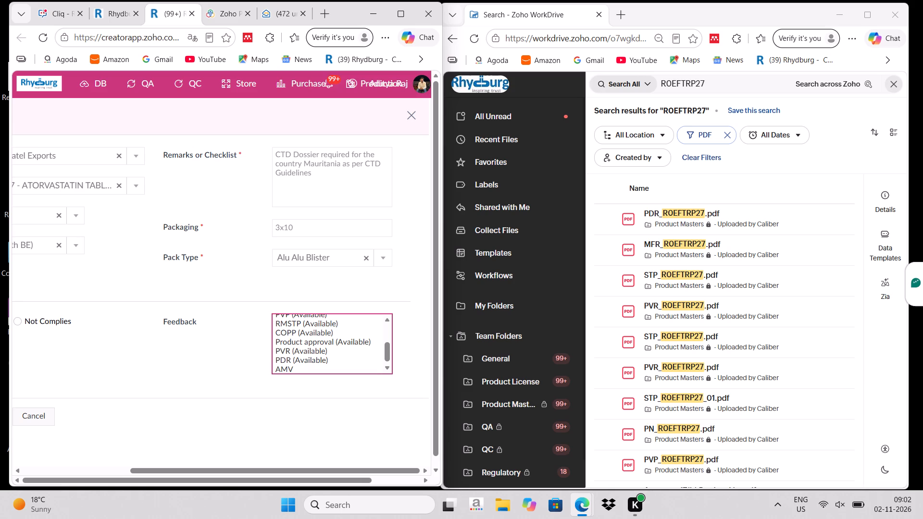
key("shift+parenleft")
key("shift+a")
key("BackSpace")
key("shift+a")
type("va")
type("ilable")
key("shift+parenright")
Review the Feedback entries made so far and examine the rest of the R0EFTRP27 PDF search results for documents not yet listed.
scroll(340, 354, "up", 6)
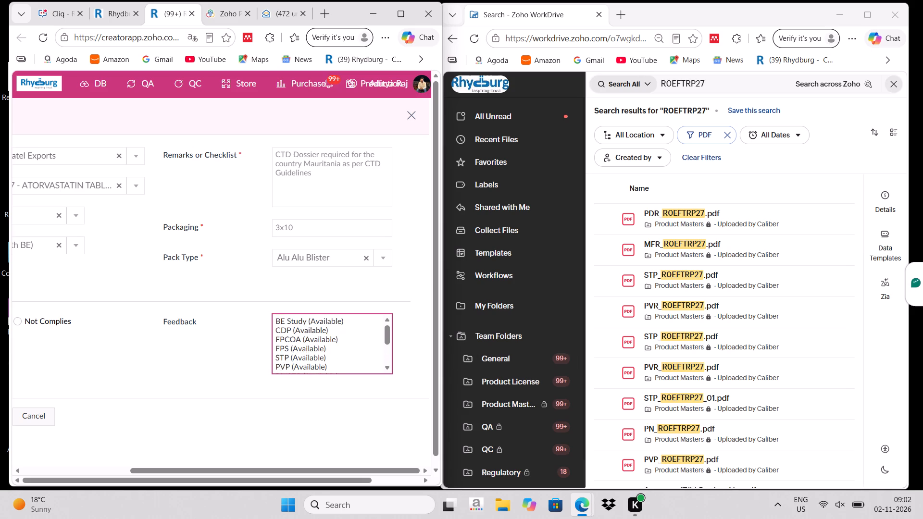
scroll(340, 354, "down", 6)
scroll(701, 302, "down", 3)
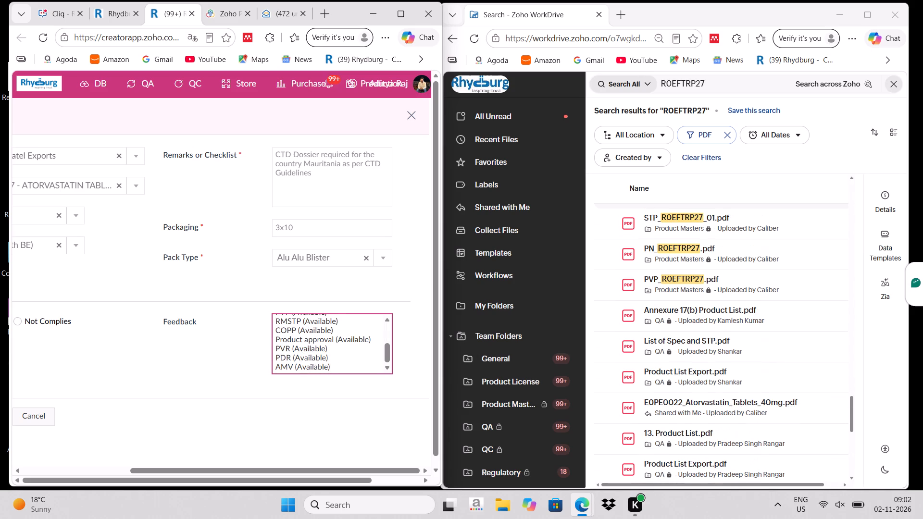
scroll(701, 303, "down", 2)
scroll(686, 363, "down", 1)
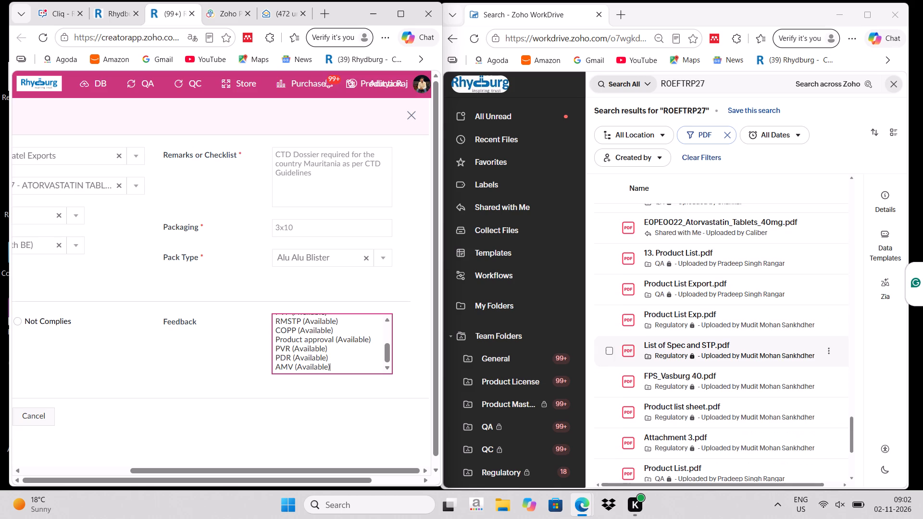
scroll(686, 356, "down", 5)
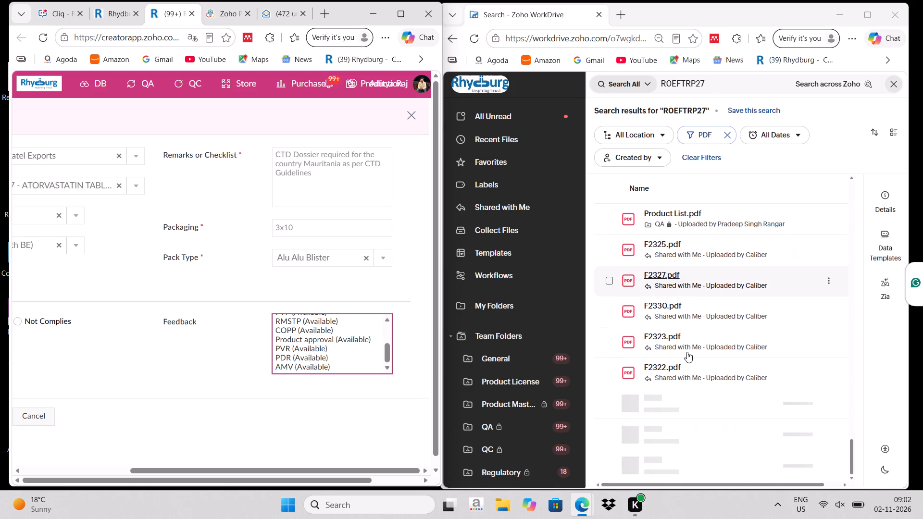
scroll(687, 352, "down", 4)
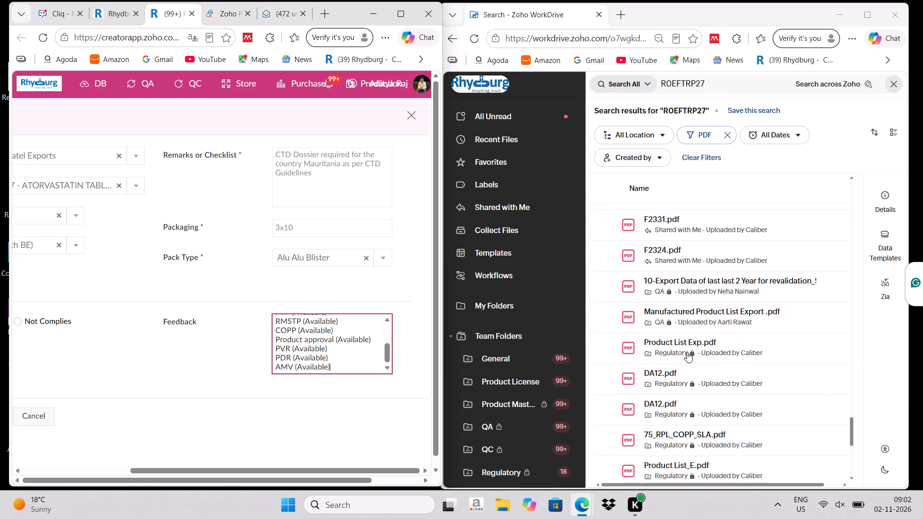
scroll(663, 300, "down", 3)
scroll(710, 374, "down", 1)
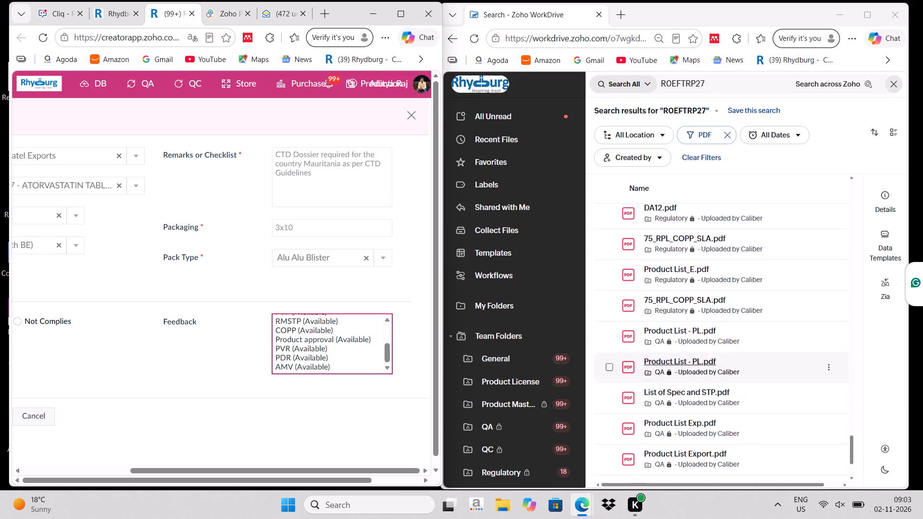
scroll(710, 375, "down", 5)
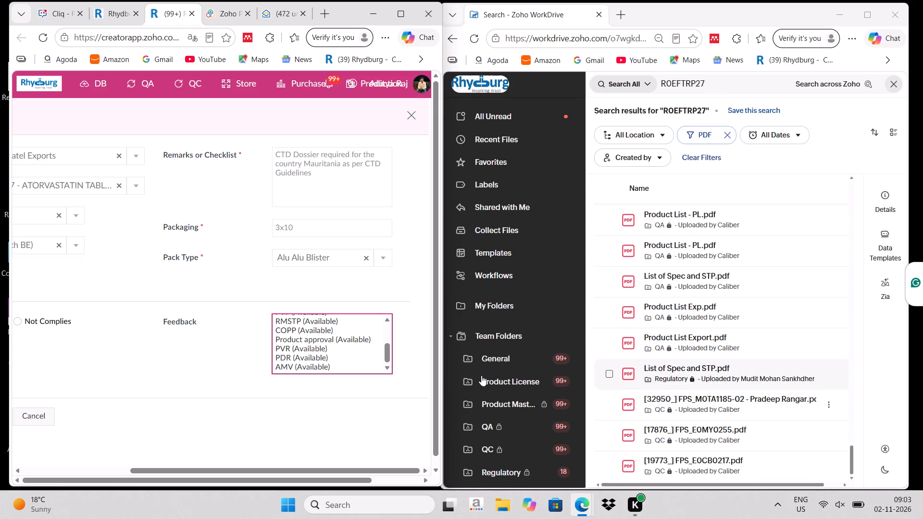
scroll(326, 350, "up", 2)
scroll(326, 350, "down", 3)
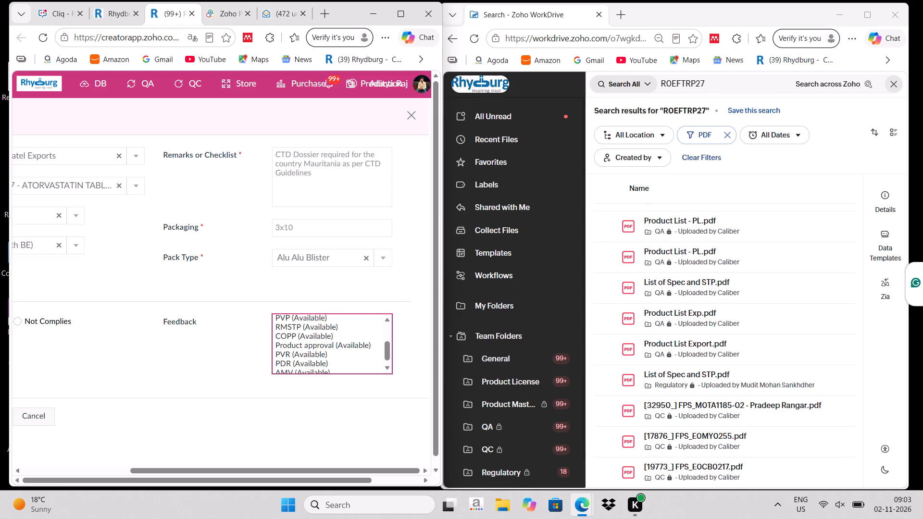
scroll(326, 350, "down", 3)
Add a thirteenth Feedback line reading "MFR (Available)" to the gap analysis record.
key("Return")
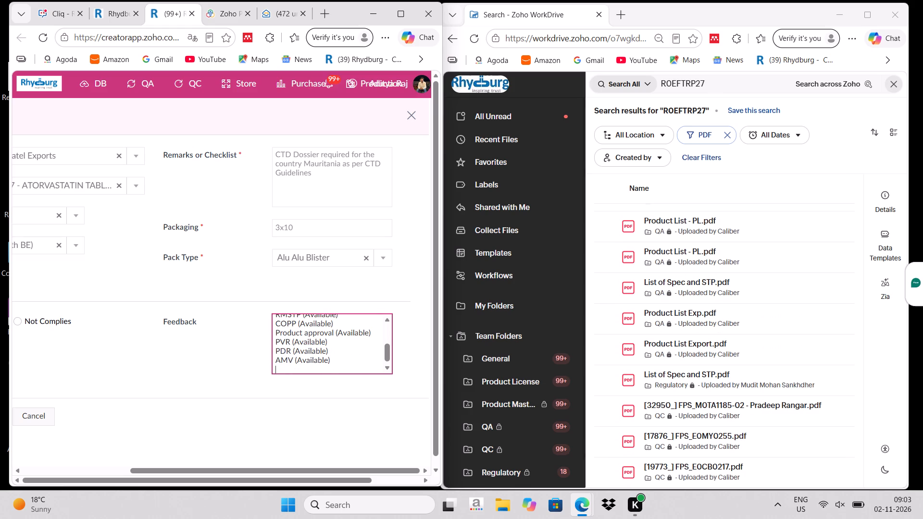
type("MFR")
key("space")
key("shift+parenleft")
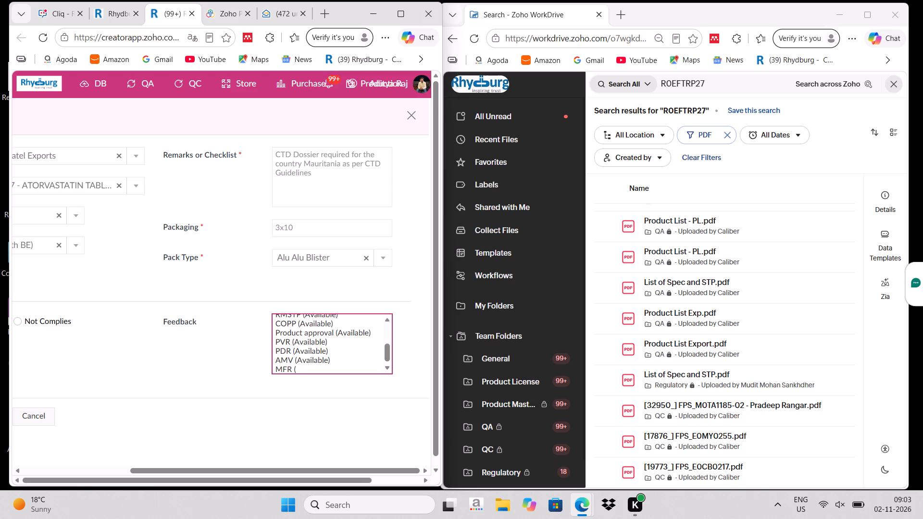
key("shift+a")
type("vailable")
key("shift+parenright")
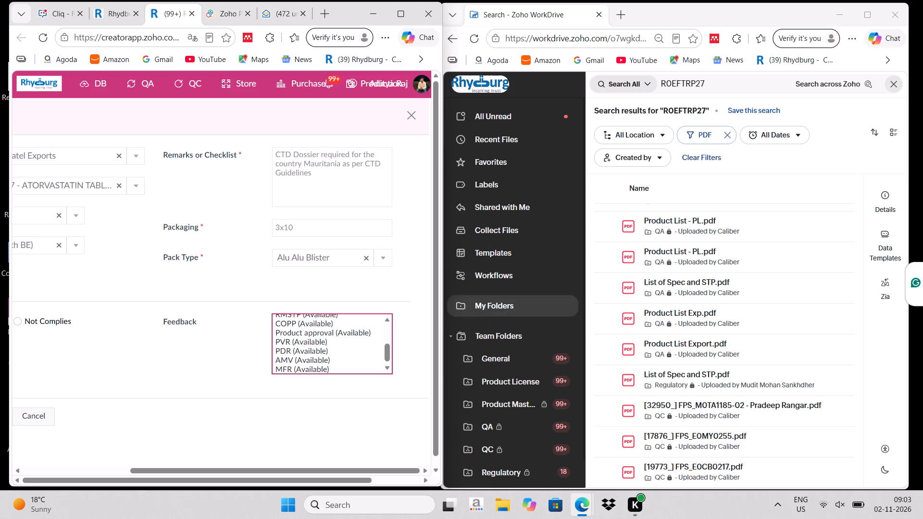
Look back through the R0EFTRP27 PDF search results, from the end towards the beginning, for batch manufacturing record (BMR) documents.
scroll(729, 330, "down", 6)
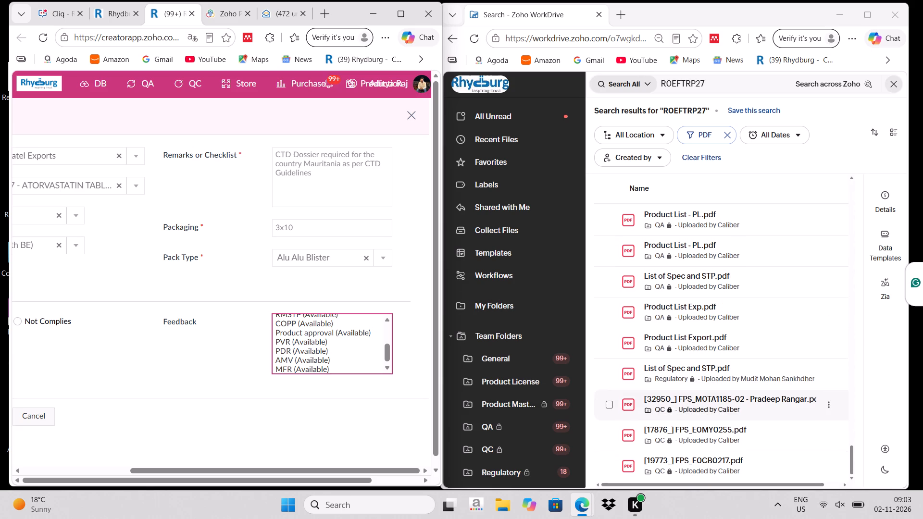
scroll(749, 391, "up", 4)
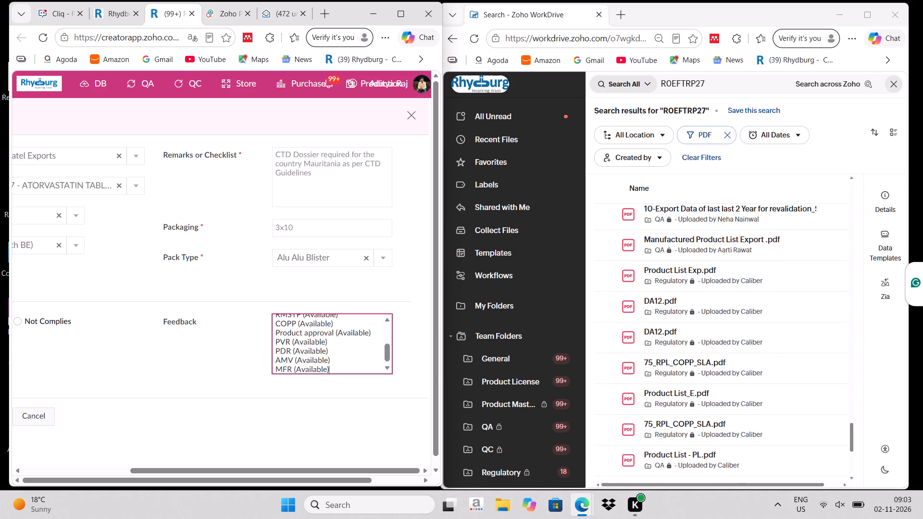
scroll(749, 391, "up", 4)
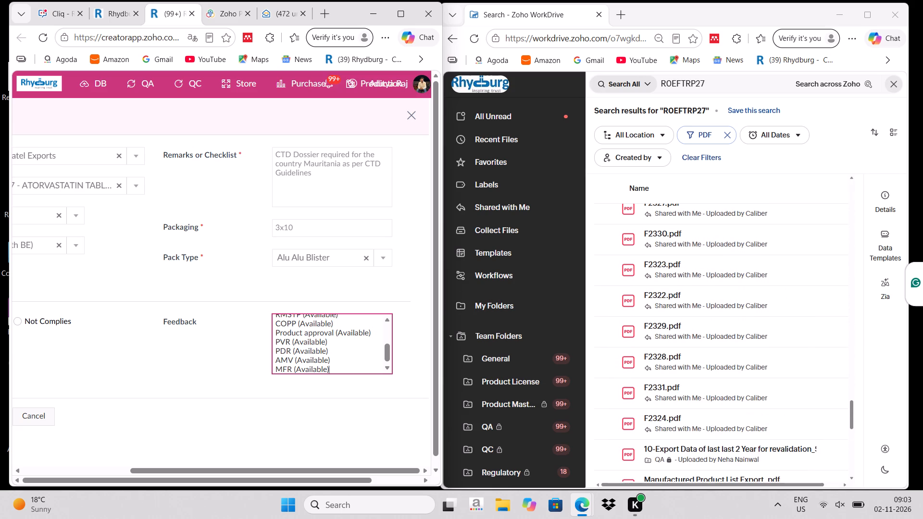
scroll(749, 391, "up", 7)
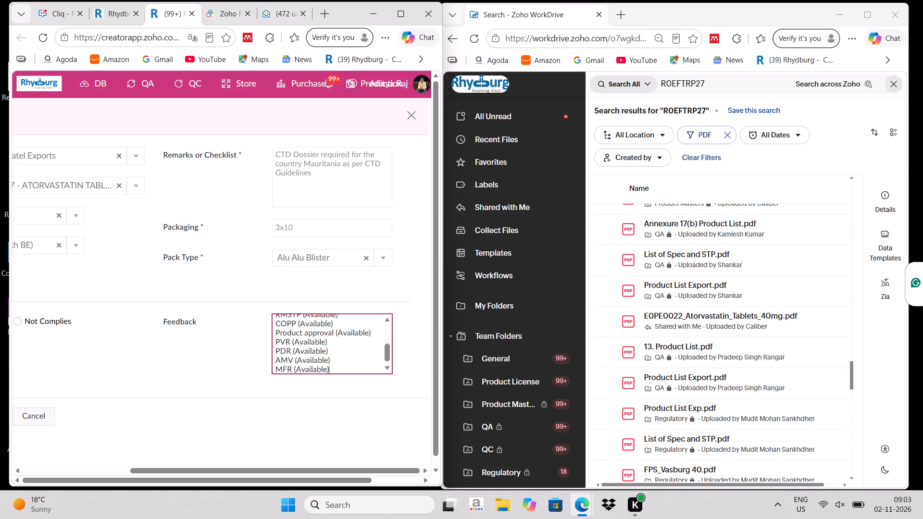
scroll(749, 391, "up", 2)
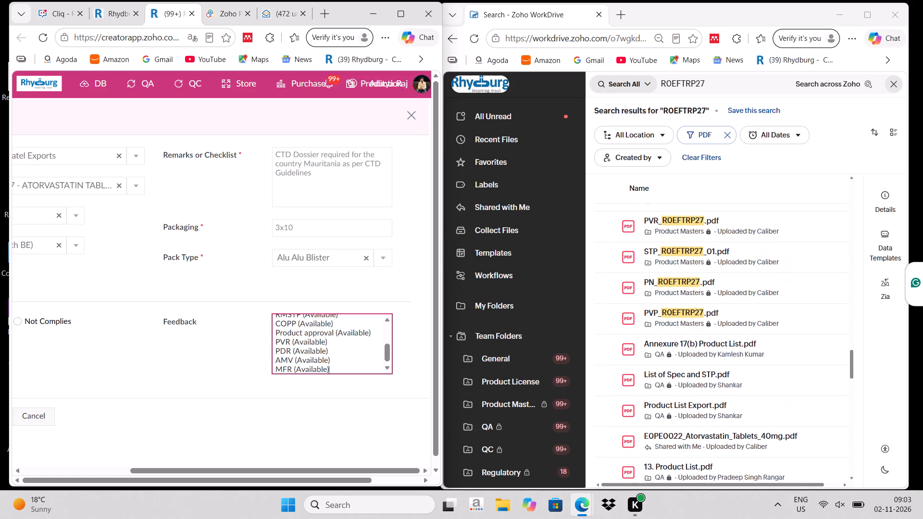
scroll(749, 391, "up", 5)
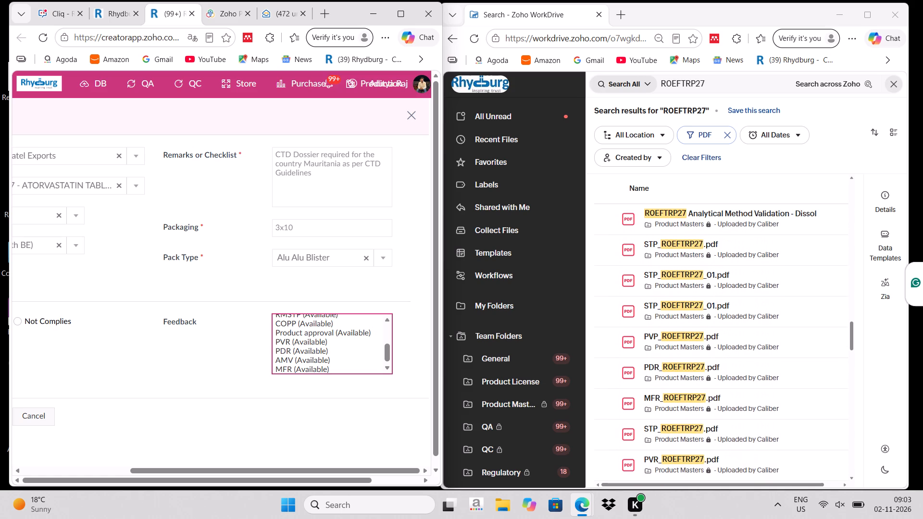
scroll(749, 391, "up", 8)
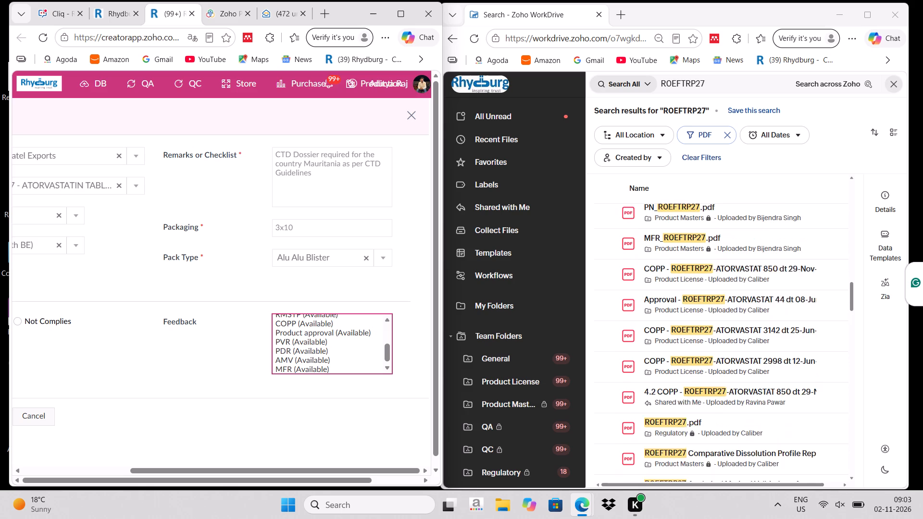
scroll(749, 391, "up", 7)
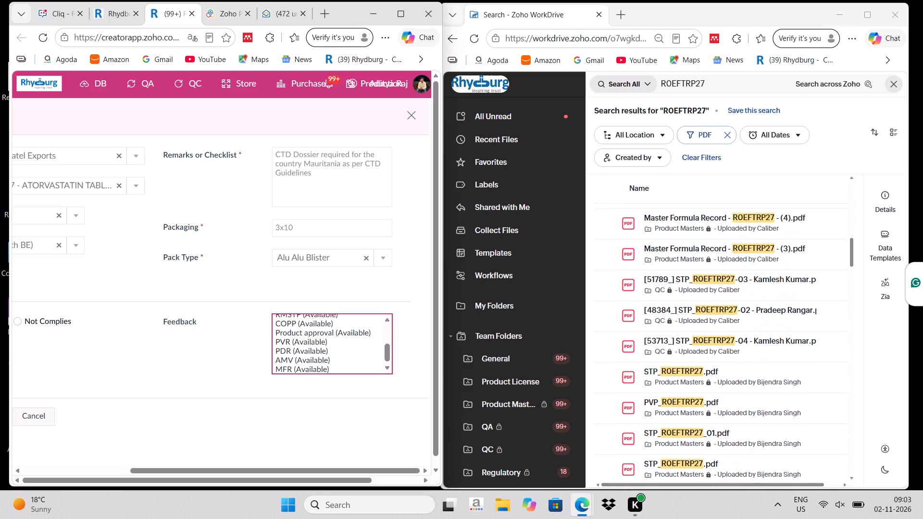
scroll(749, 391, "up", 8)
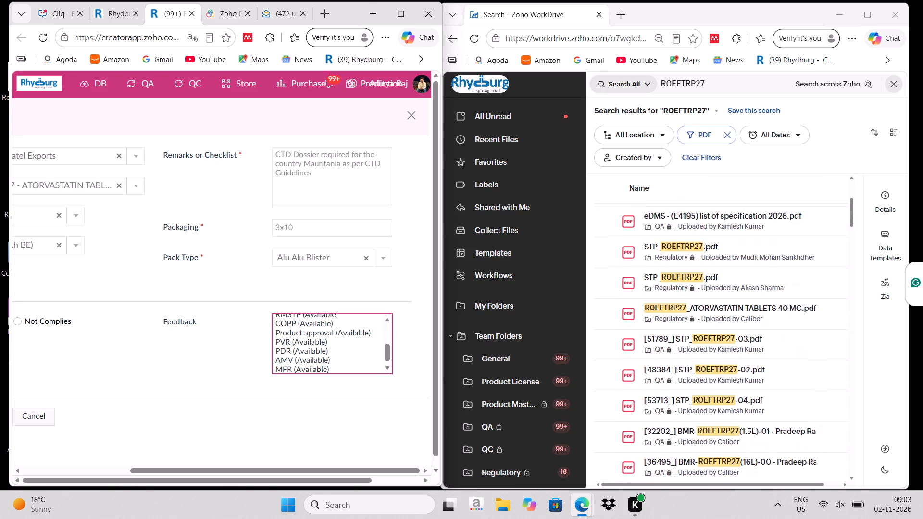
scroll(749, 391, "up", 1)
scroll(749, 391, "down", 3)
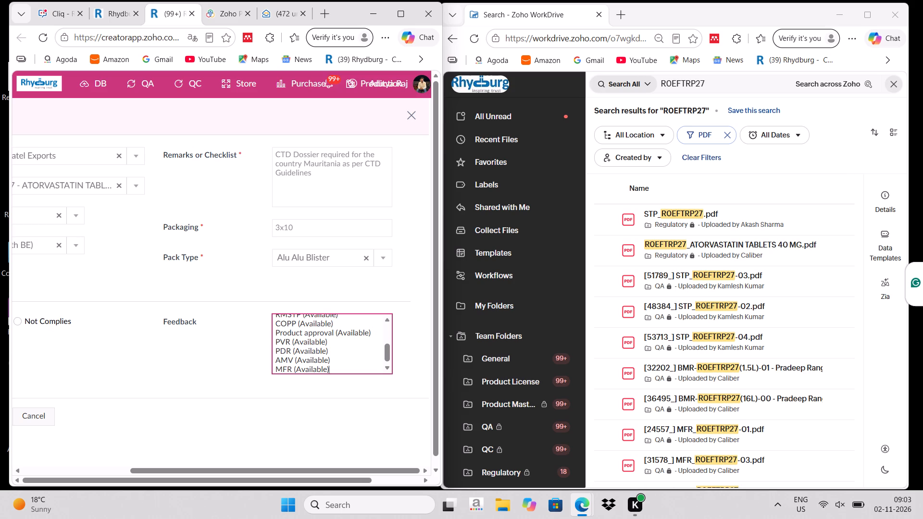
Add a fourteenth Feedback line reading "BMR (Available)" to the gap analysis record.
key("Return")
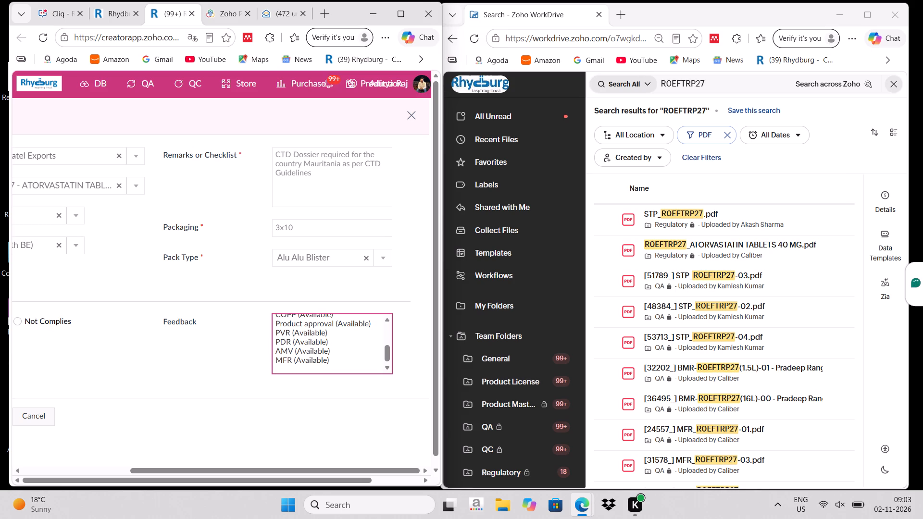
type("BMR")
key("space")
key("shift+parenleft")
type("Available")
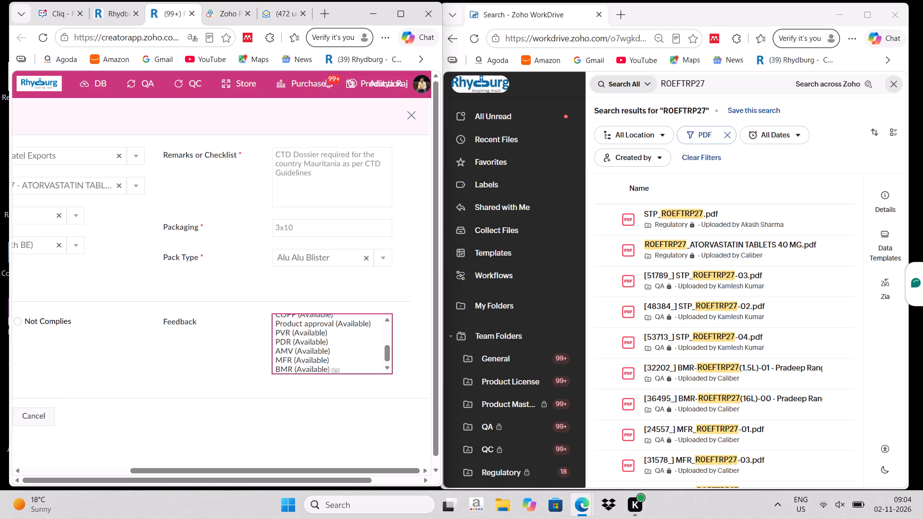
key("shift+parenright")
Examine the R0EFTRP27 PDF search results following the BMR files for further documents to record.
scroll(686, 323, "down", 4)
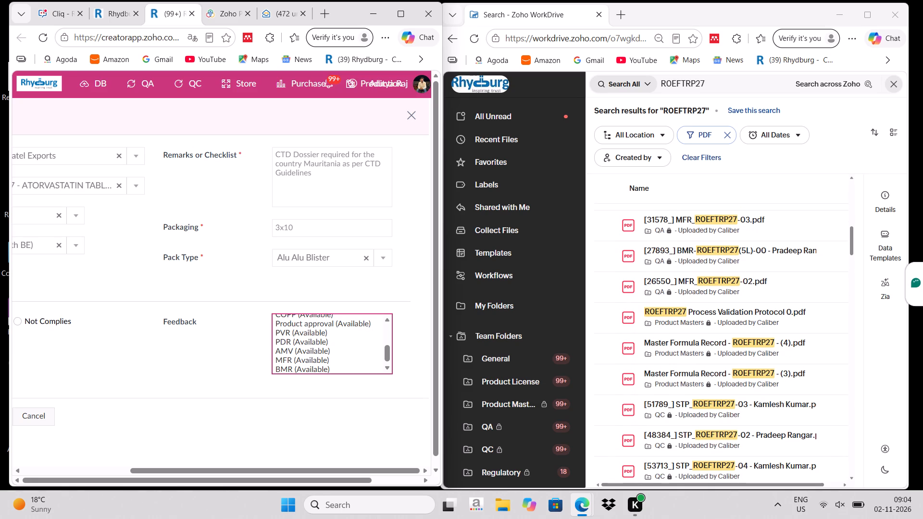
scroll(686, 323, "down", 4)
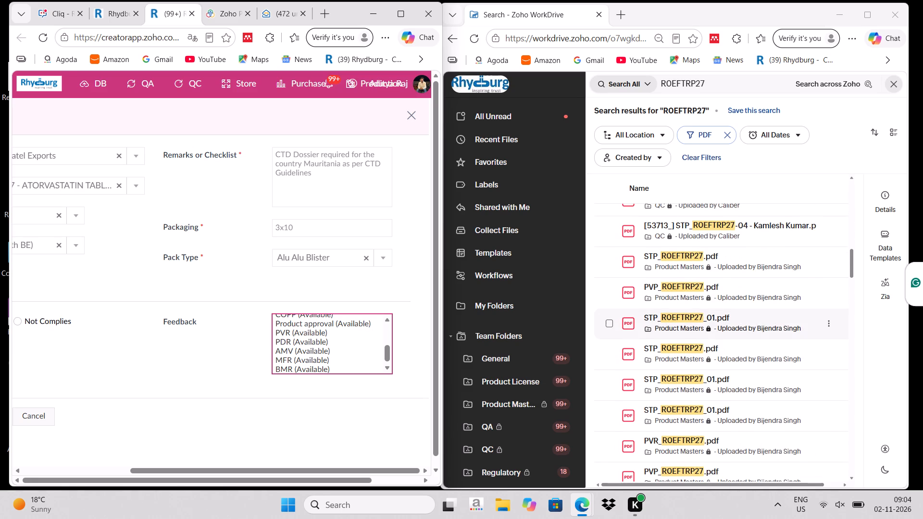
scroll(685, 324, "down", 5)
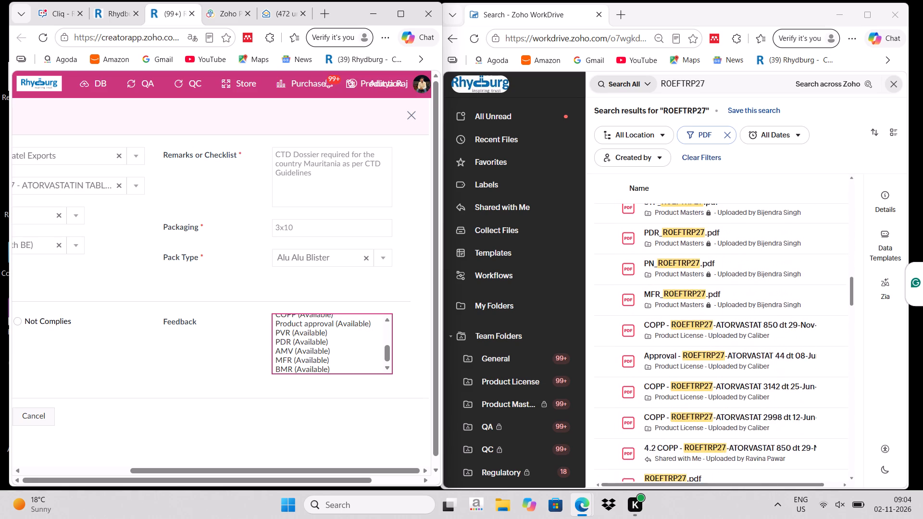
scroll(684, 324, "down", 1)
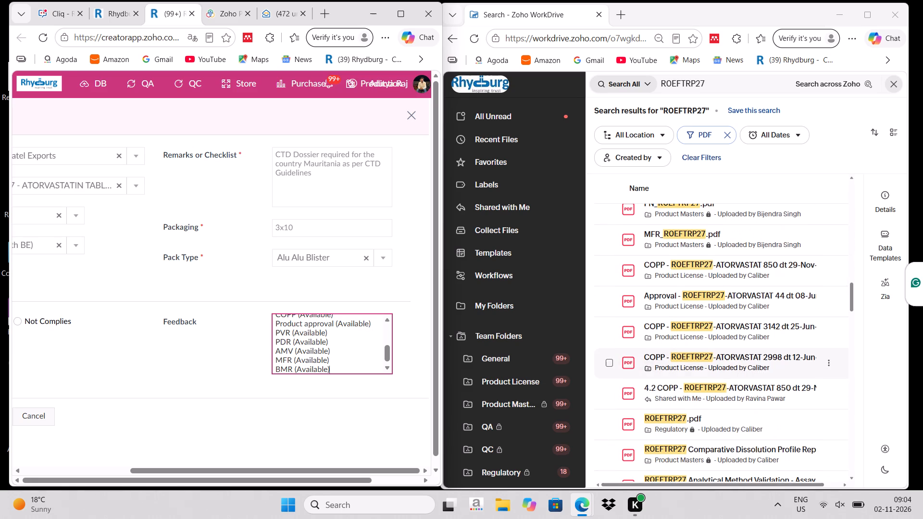
scroll(690, 347, "down", 1)
scroll(687, 348, "up", 5)
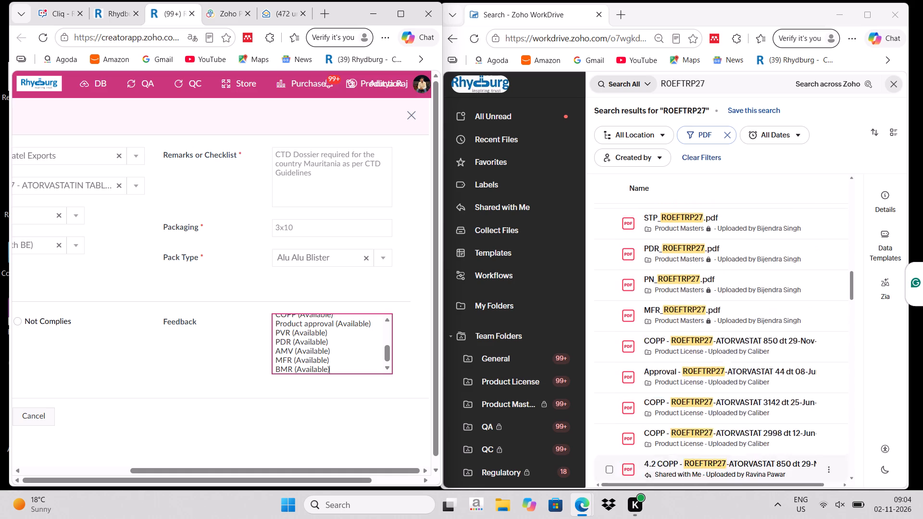
Add a fifteenth Feedback line reading "BPR (Available)" to the gap analysis record.
key("Return")
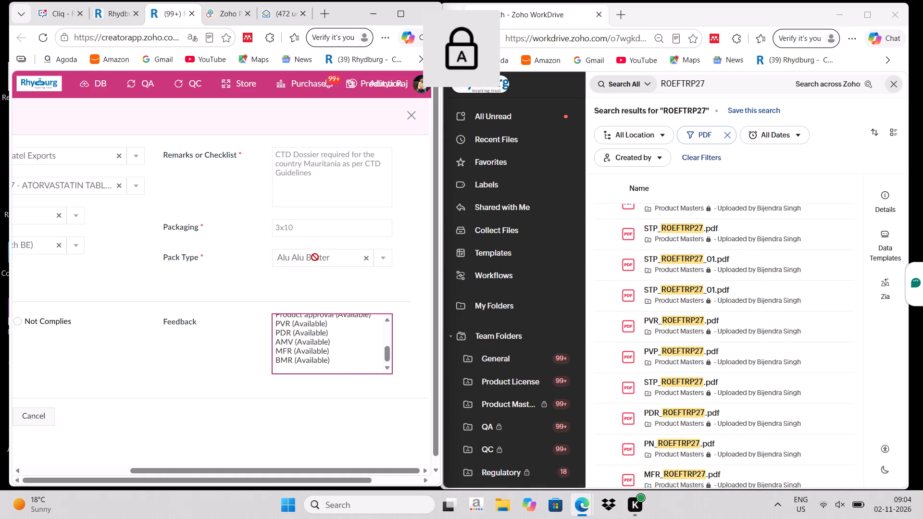
type("BPR")
key("space")
key("shift+parenleft")
type("Available")
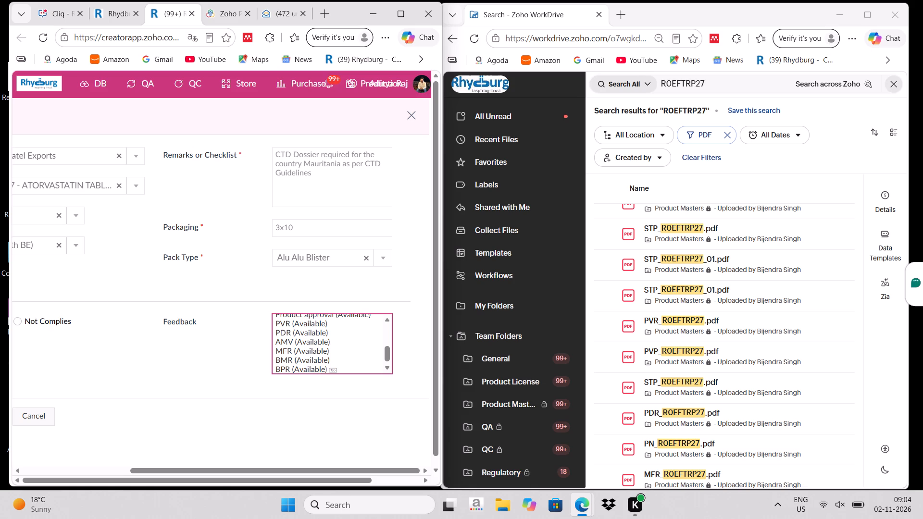
key("shift+parenright")
Review the full list of document availability lines in the Feedback of the gap analysis record, up to its beginning and back to the end.
key("Up")
key("Up")
key("Up")
key("Up")
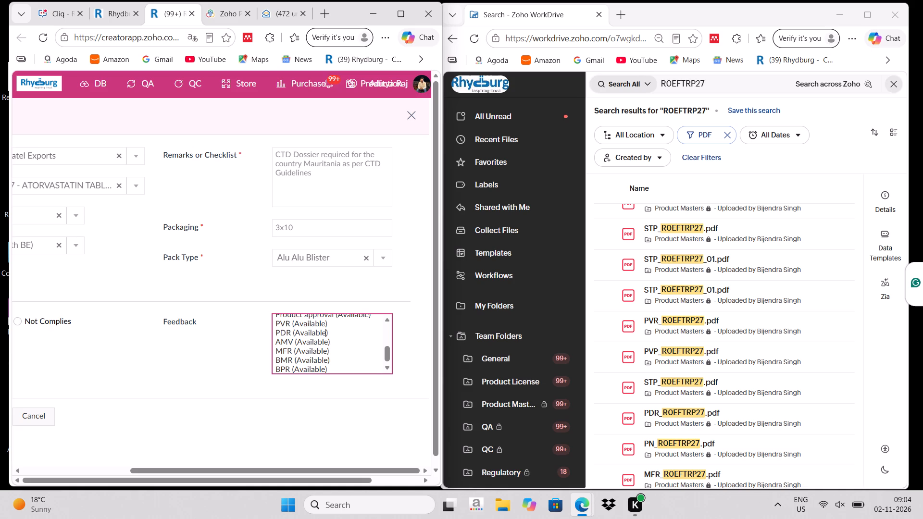
key("Up")
key("Up")
key("Up")
key("Up")
key("Up")
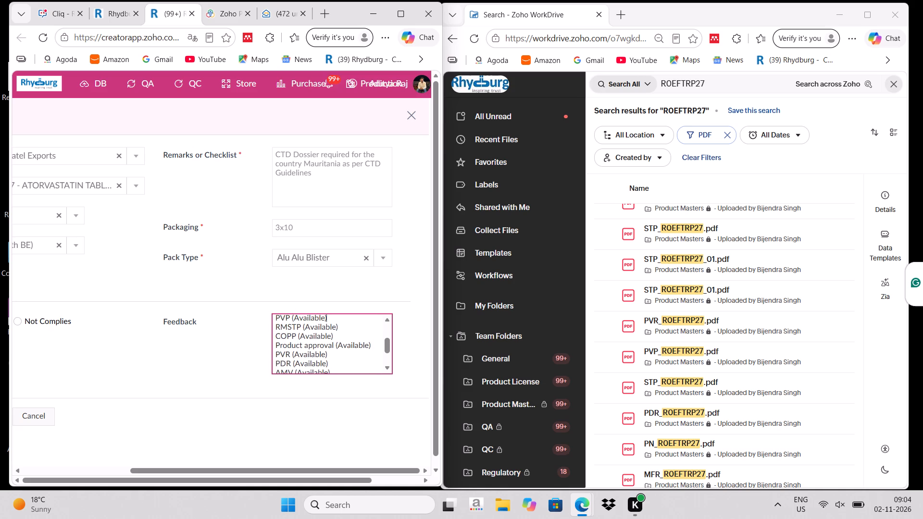
key("Up")
key("Up")
key("Up")
key("Up")
key("Up")
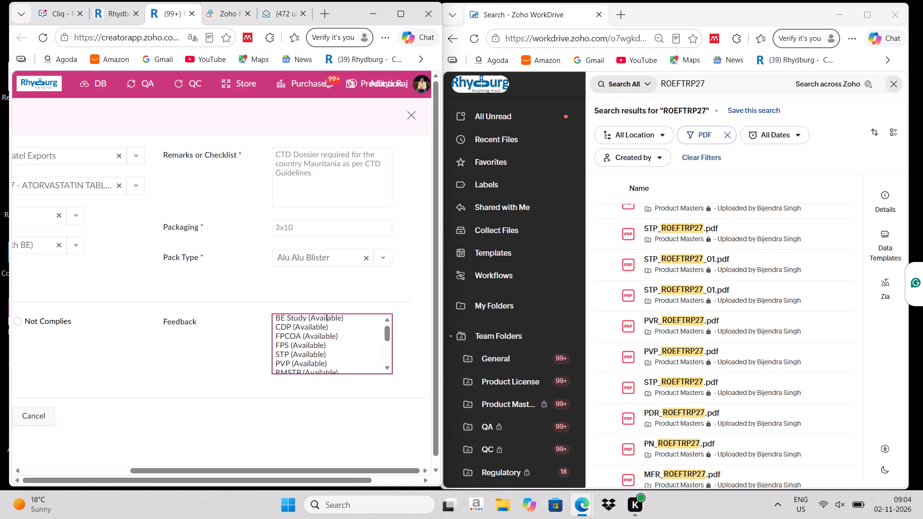
key("Up")
key("Down")
key("Down")
key("Down")
key("Down")
key("Down")
key("Down")
key("Down")
key("Down")
key("Down")
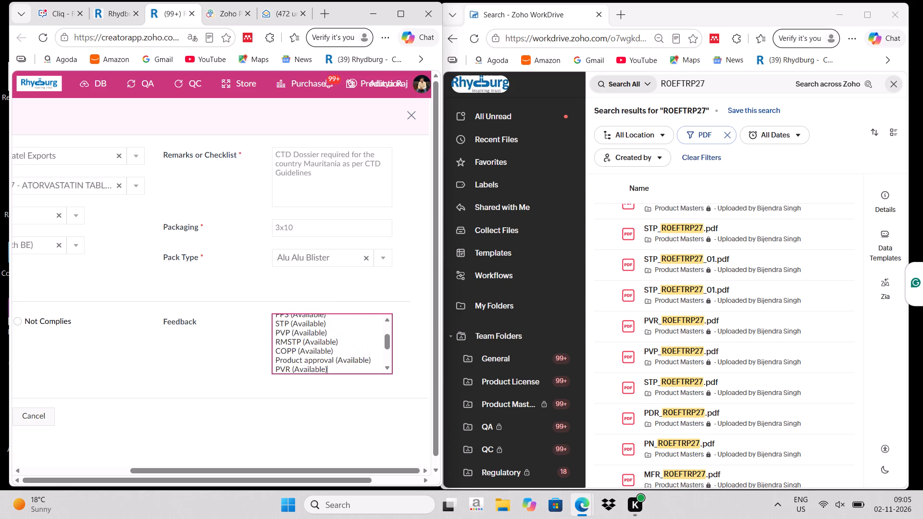
key("Down")
key("Down")
key("Down")
key("Down")
key("Down")
key("Down")
key("Down")
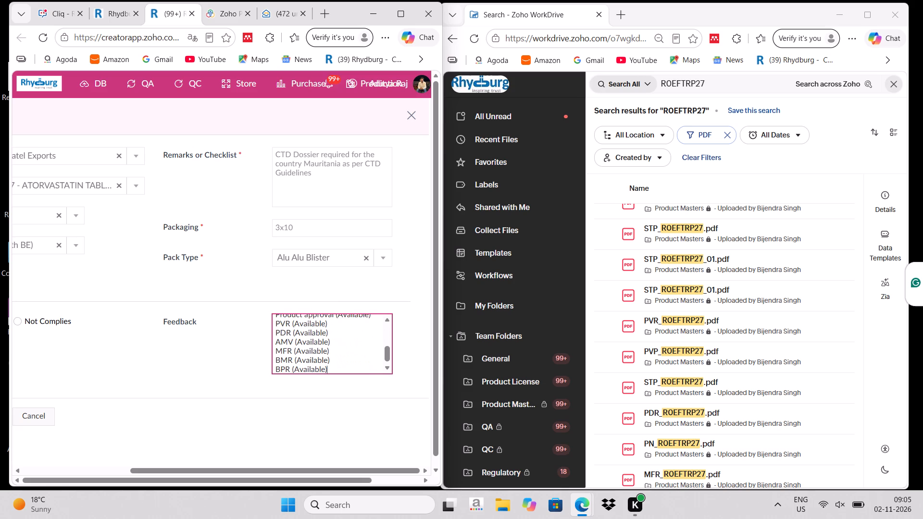
key("Down")
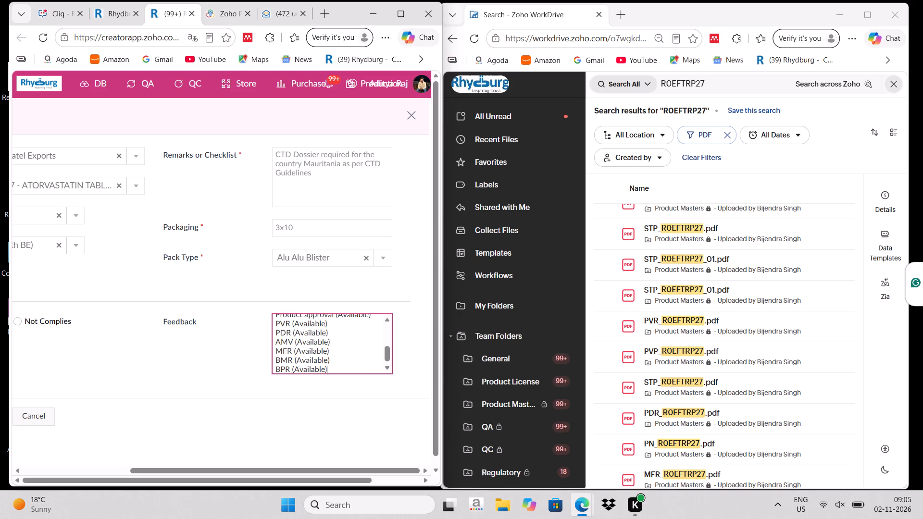
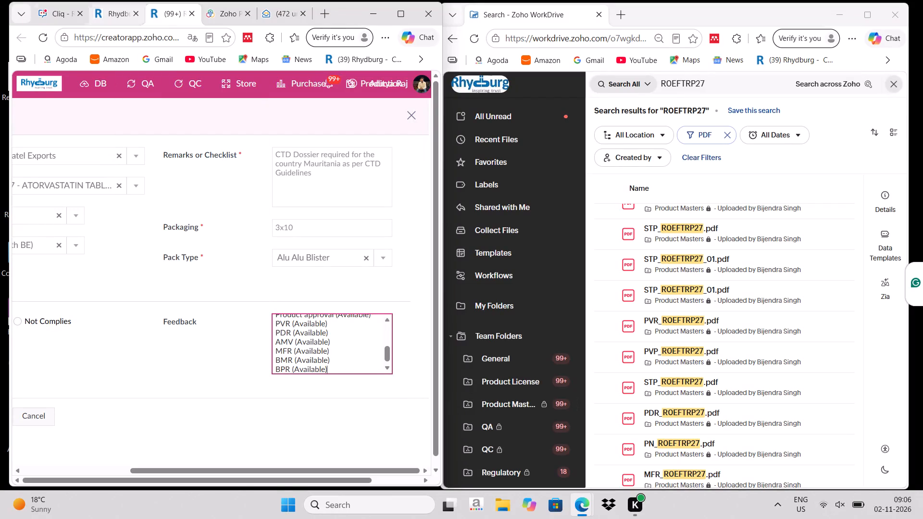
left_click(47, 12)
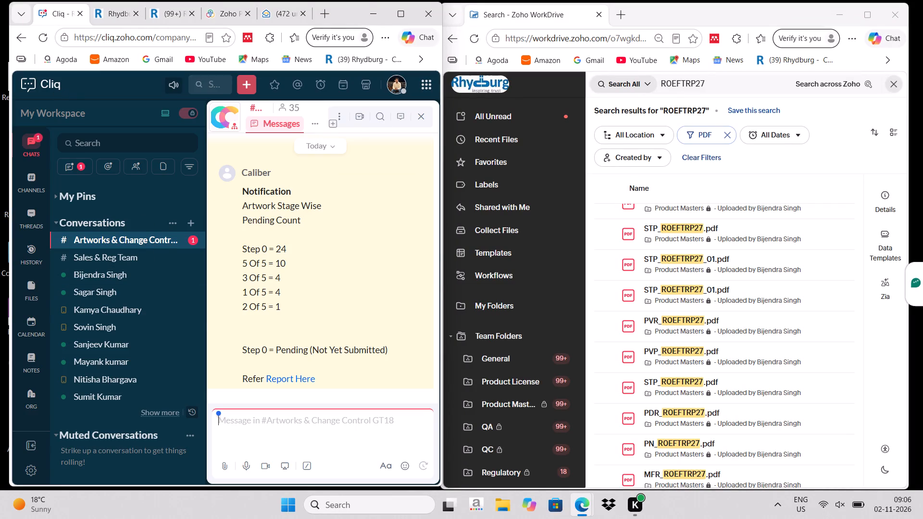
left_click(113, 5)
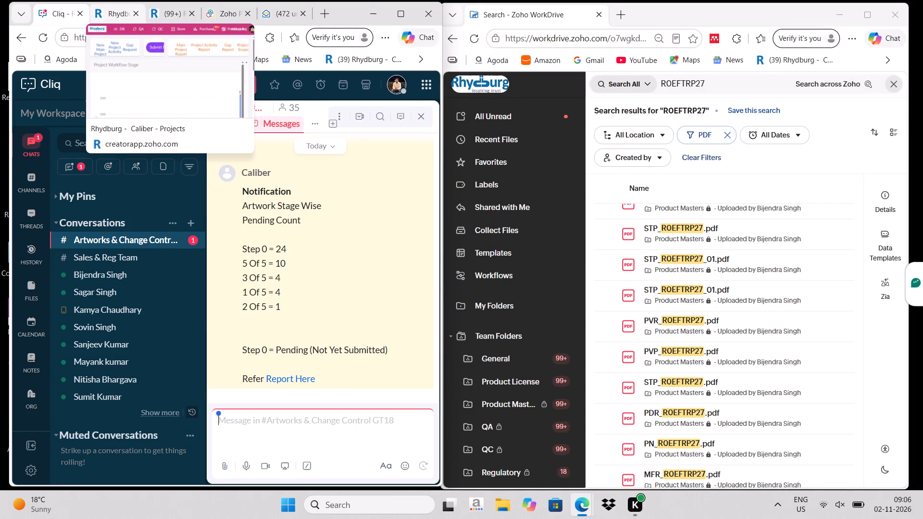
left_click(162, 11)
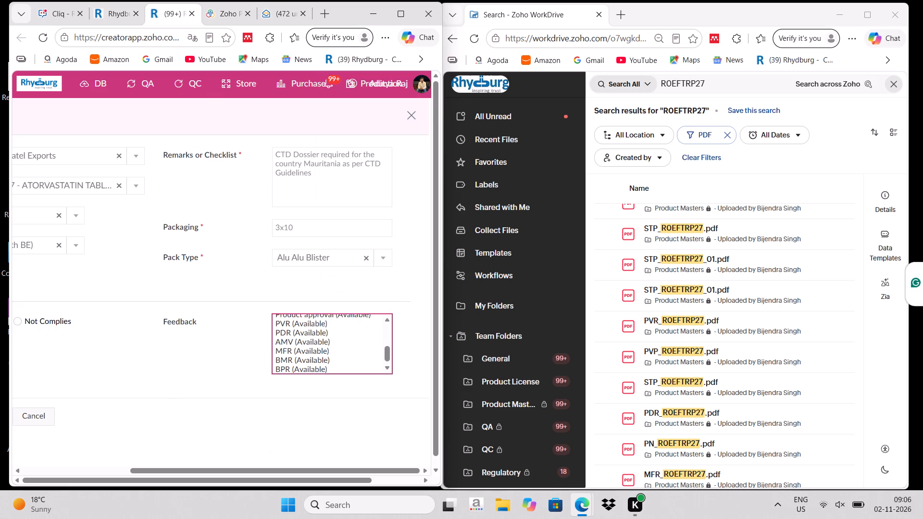
Recheck the document availability lines in the gap analysis record's Feedback, from the BE Study line through to the BPR line.
left_click_drag(387, 353, 387, 360)
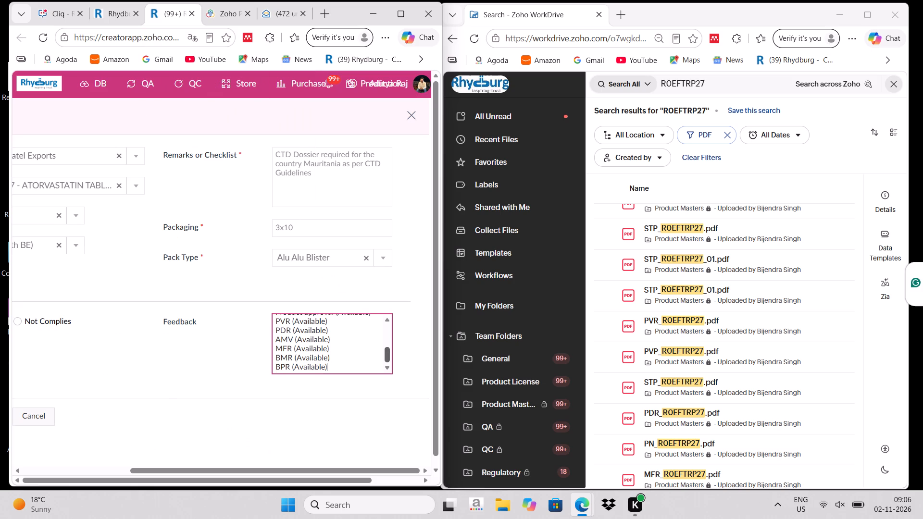
left_click_drag(387, 354, 389, 332)
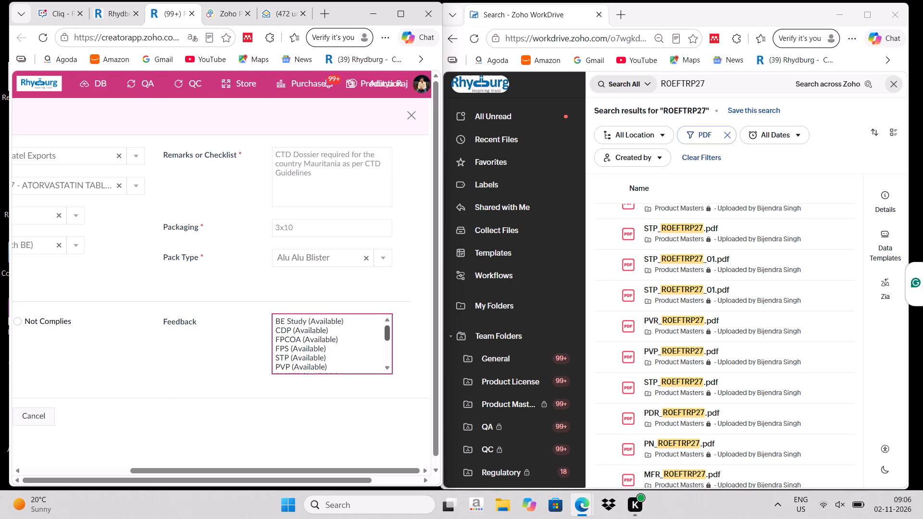
left_click_drag(389, 332, 391, 372)
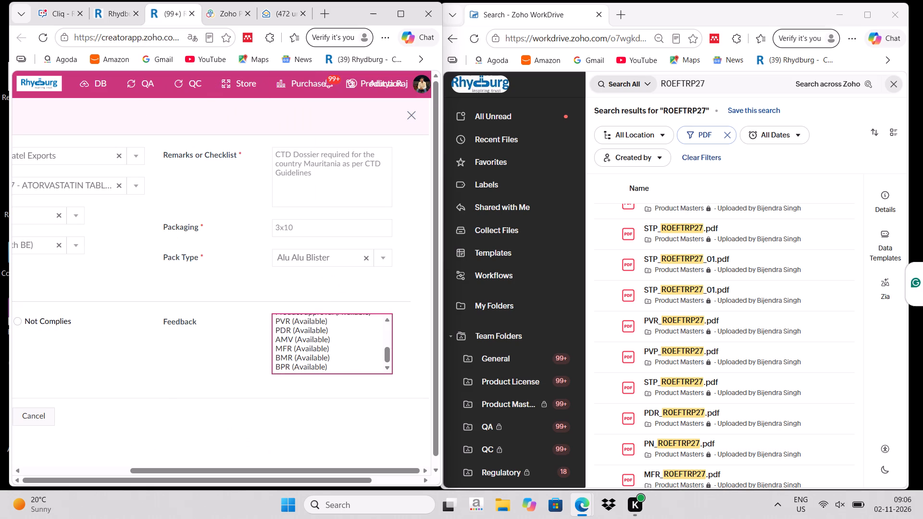